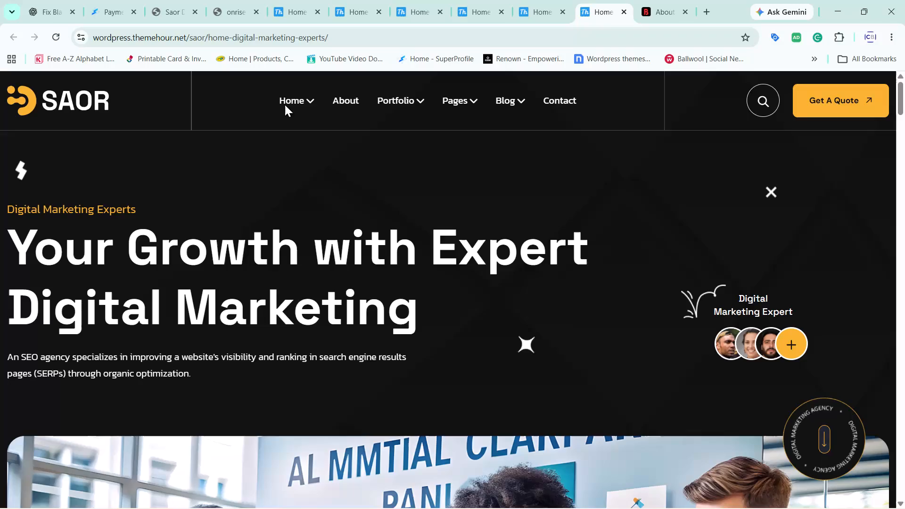
Open the Home SEO Analysis Agency demo of the Saor theme and look over its upper sections.
click(291, 107)
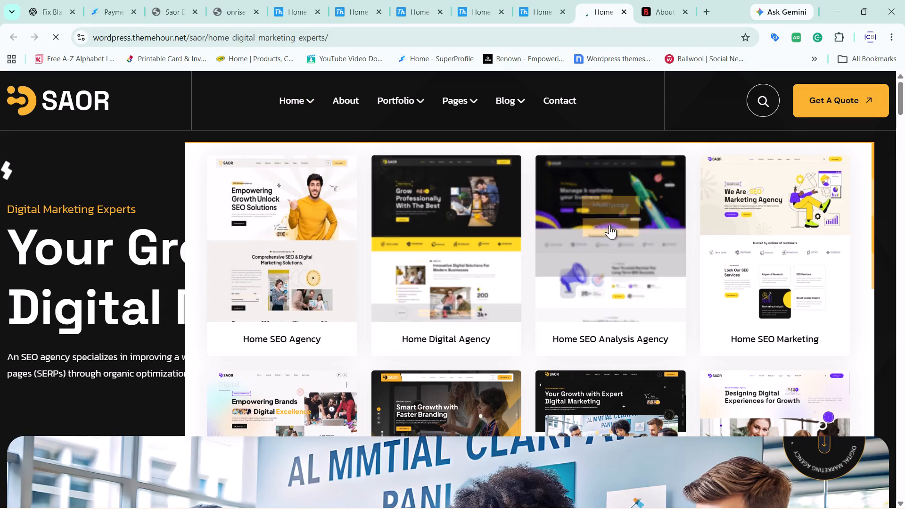
click(609, 222)
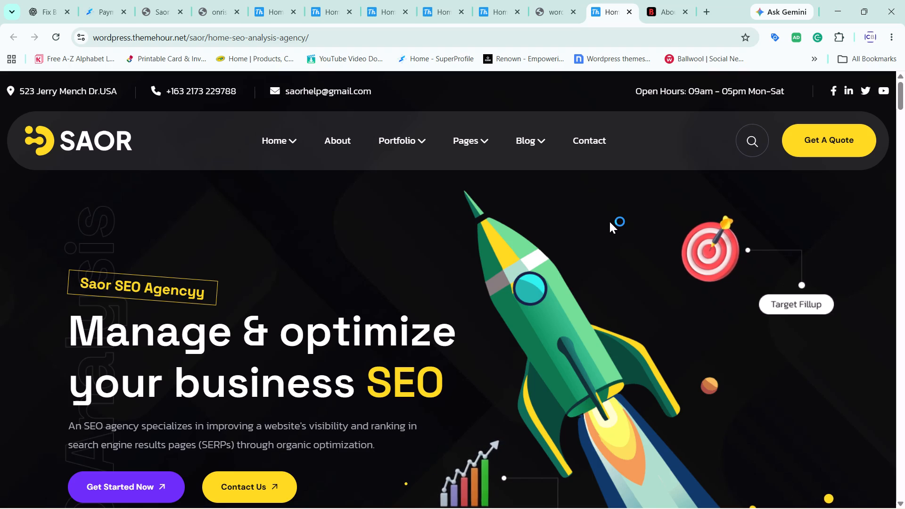
scroll(609, 222, down, 5)
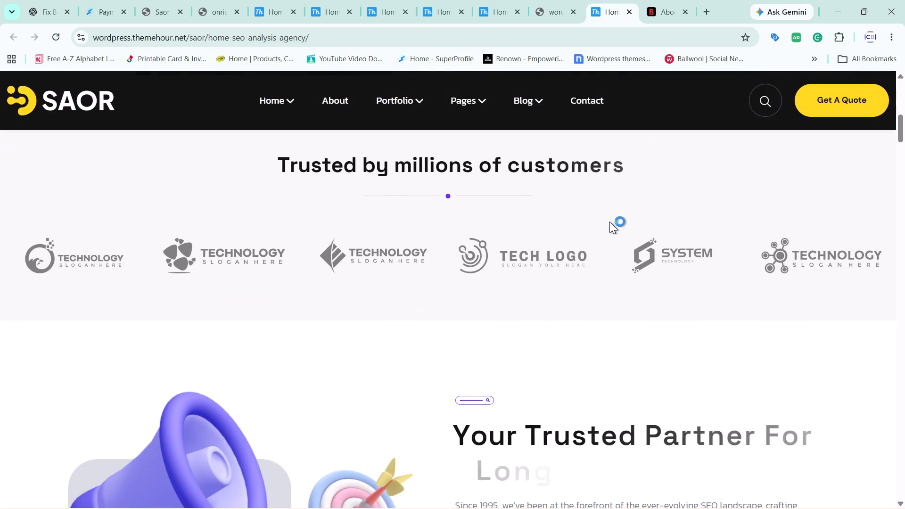
scroll(609, 222, up, 10)
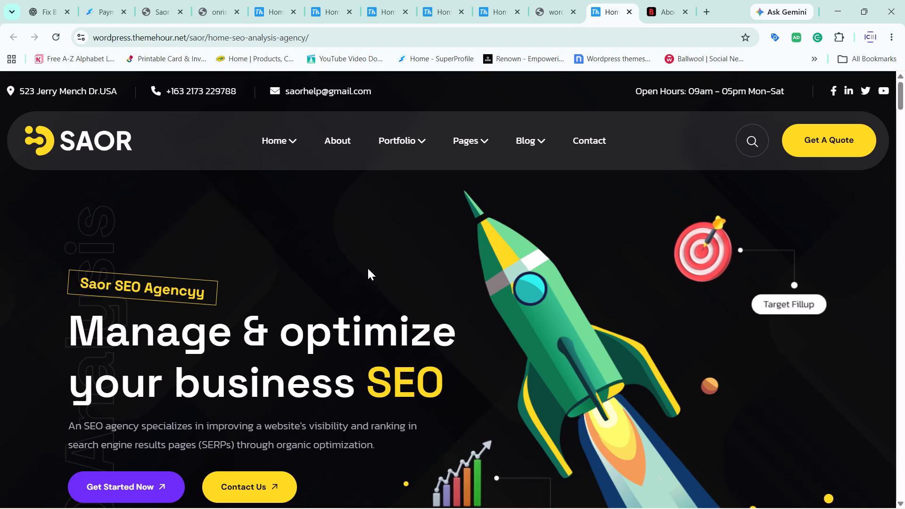
scroll(368, 268, down, 4)
scroll(368, 268, up, 6)
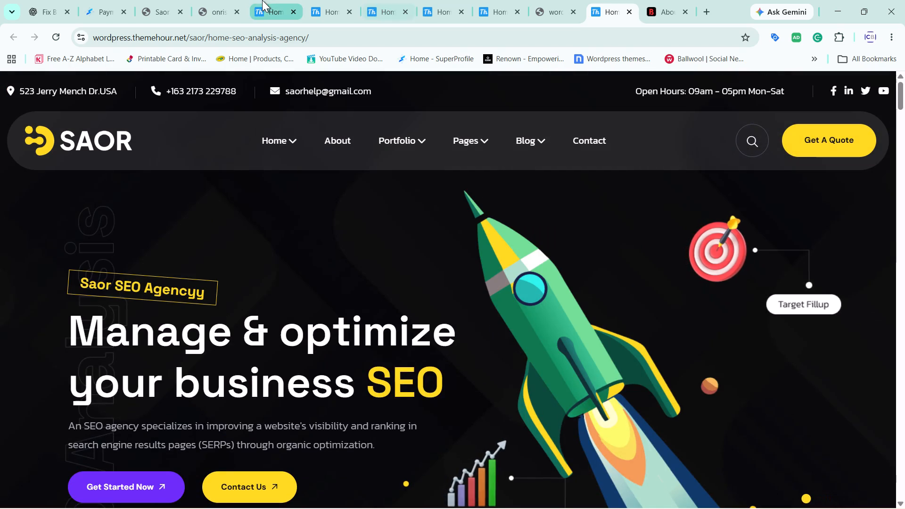
Close the browser tab holding the wordpress.themeholy.com/saor/ page.
click(546, 3)
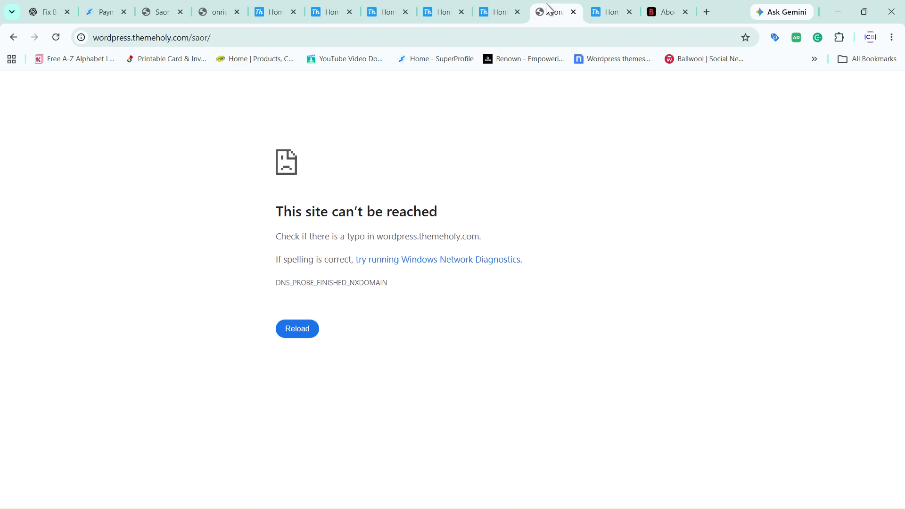
click(574, 14)
Review the SEO Boost Experts home demo down to its services section and close its tab.
click(495, 0)
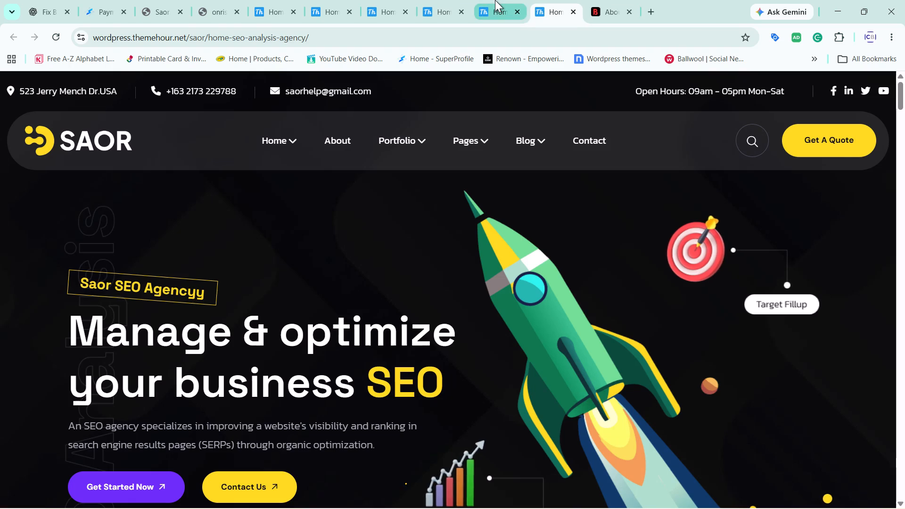
scroll(458, 245, up, 5)
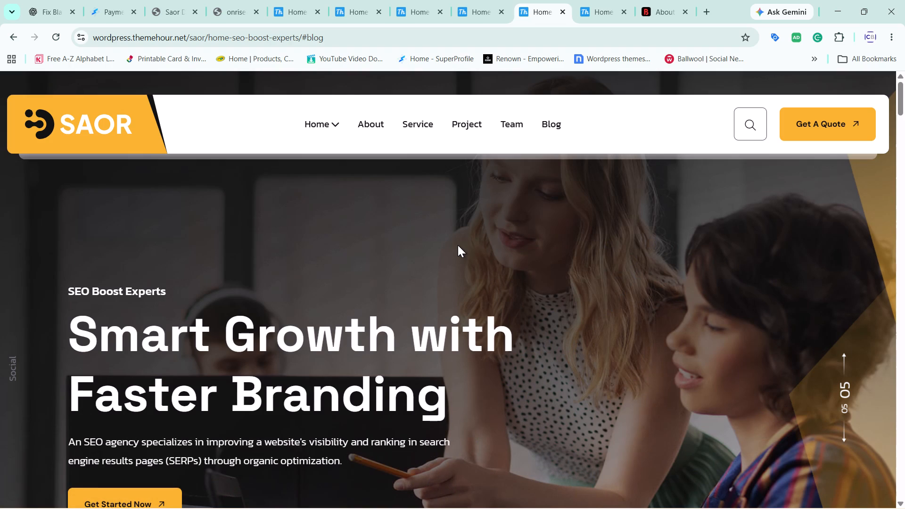
scroll(458, 245, down, 7)
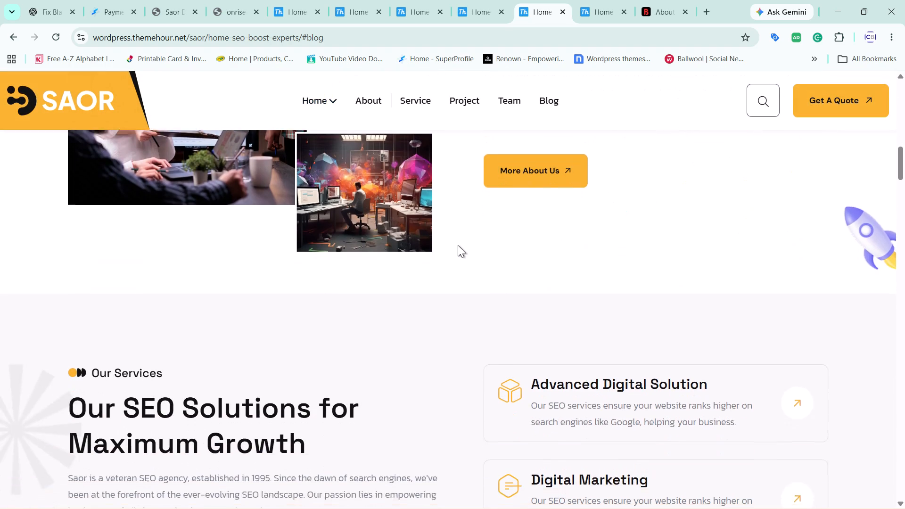
click(565, 14)
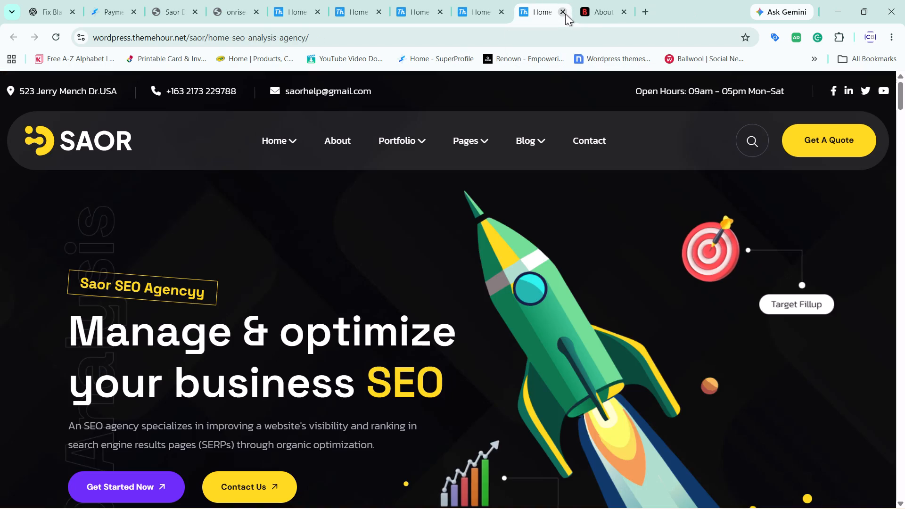
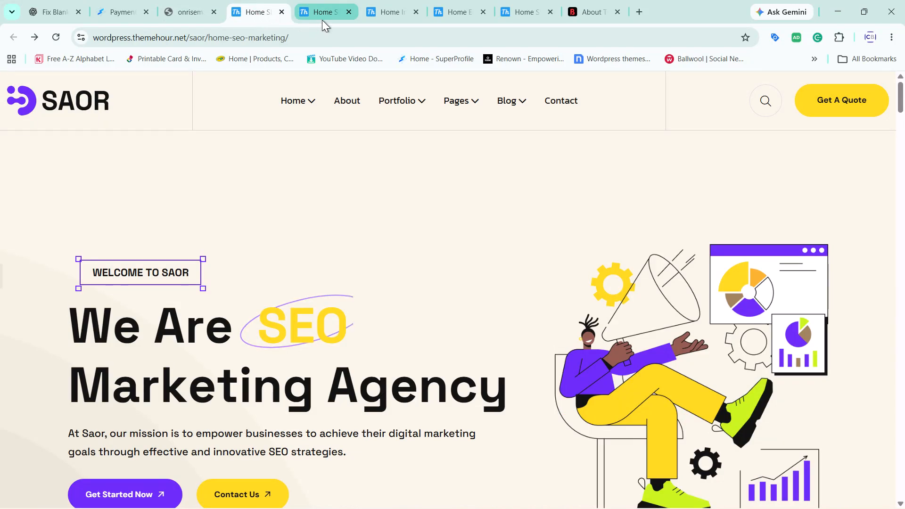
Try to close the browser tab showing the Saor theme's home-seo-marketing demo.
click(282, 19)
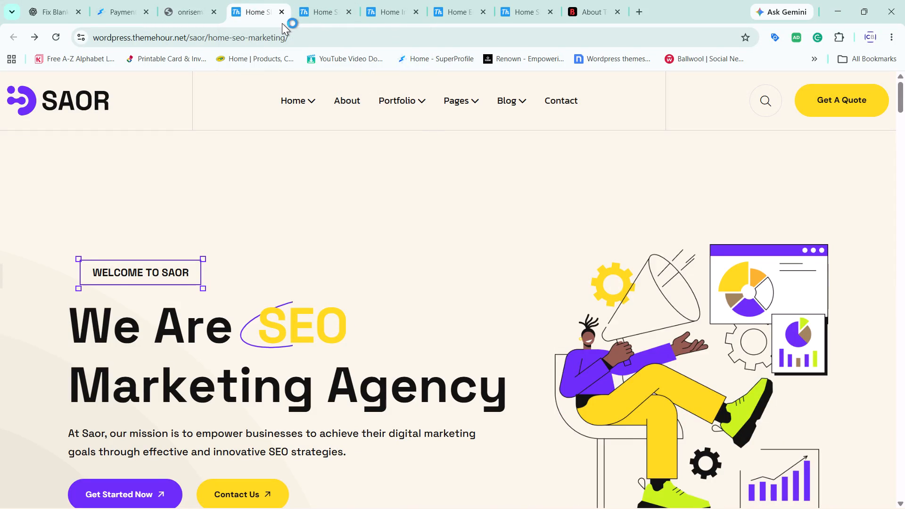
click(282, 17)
Switch to the onrisemarketing.in site and open the About WordPress page of its admin area.
click(184, 0)
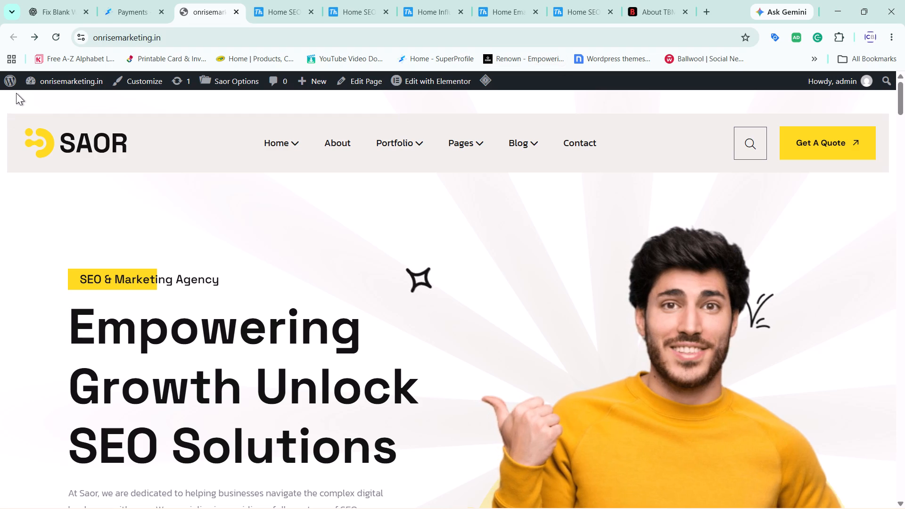
click(13, 81)
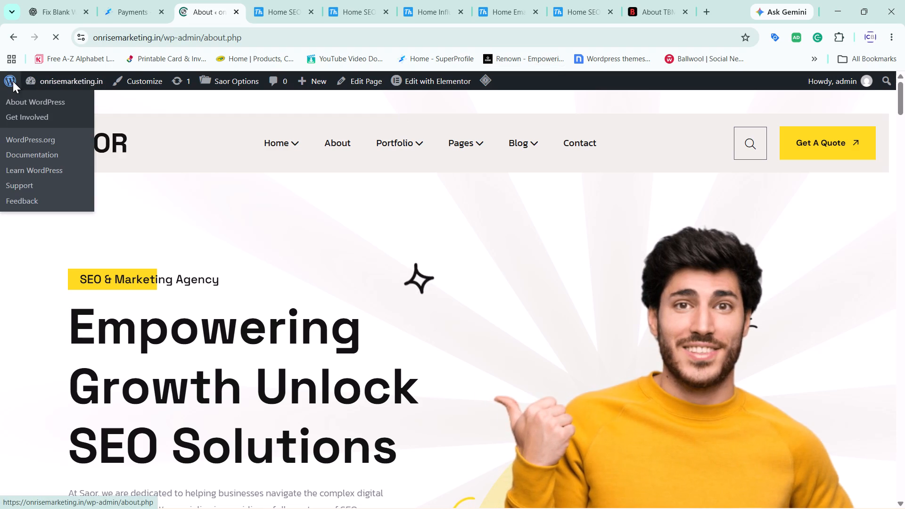
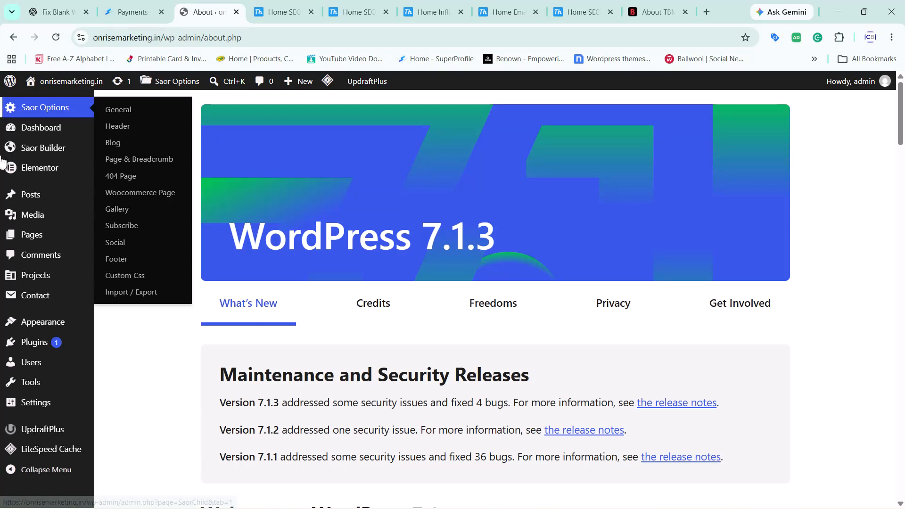
Open UpdraftPlus in the onrisemarketing.in admin area and start its setup wizard.
scroll(49, 319, down, 1)
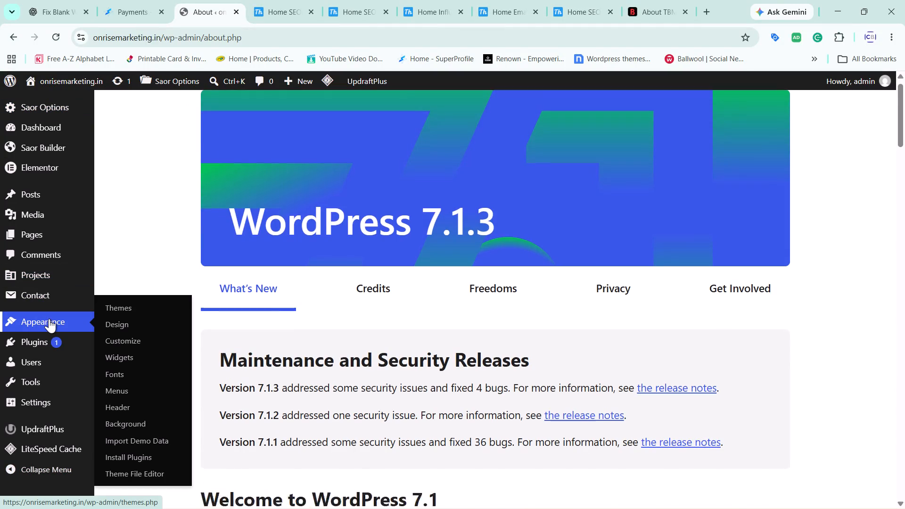
scroll(49, 319, down, 1)
click(49, 428)
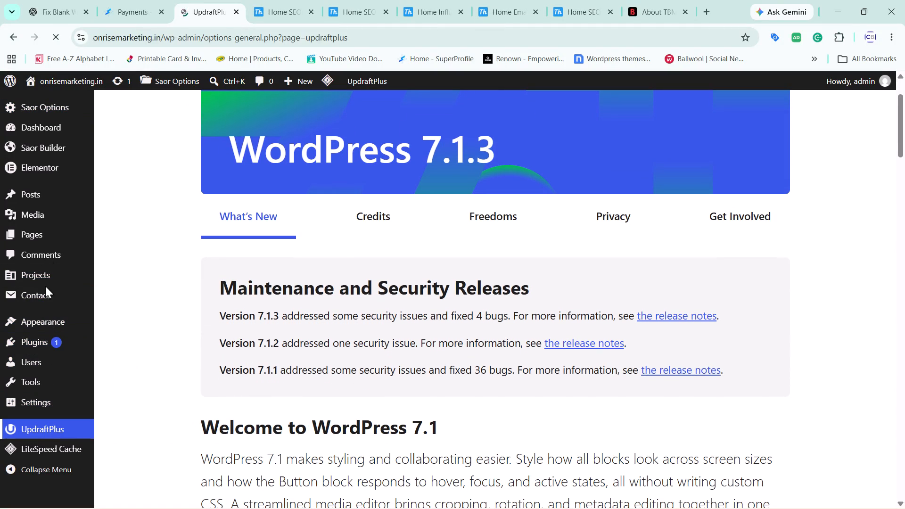
click(43, 320)
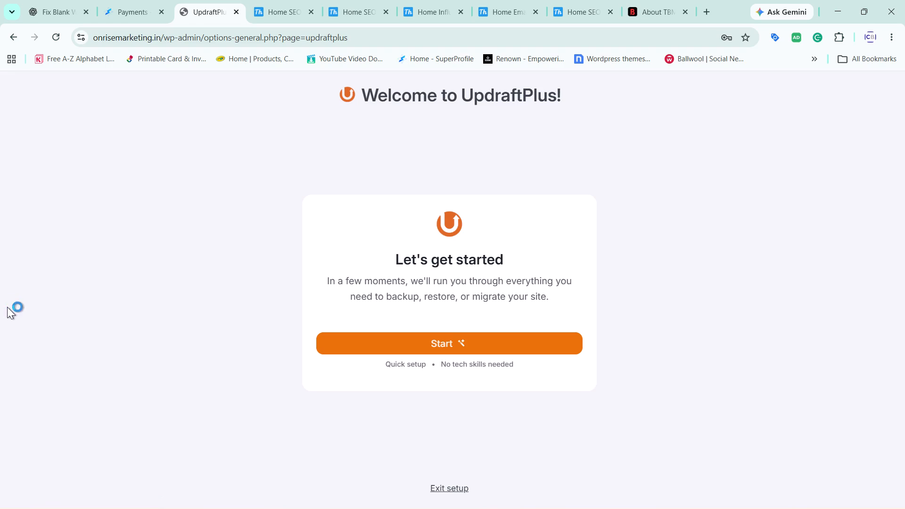
click(397, 349)
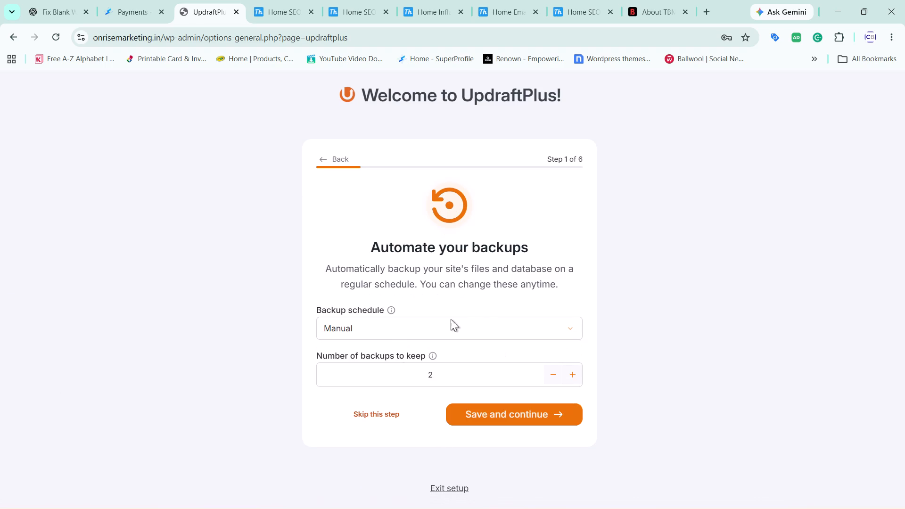
Set the UpdraftPlus backup schedule to every 2 hours and save the automatic backup settings.
click(472, 319)
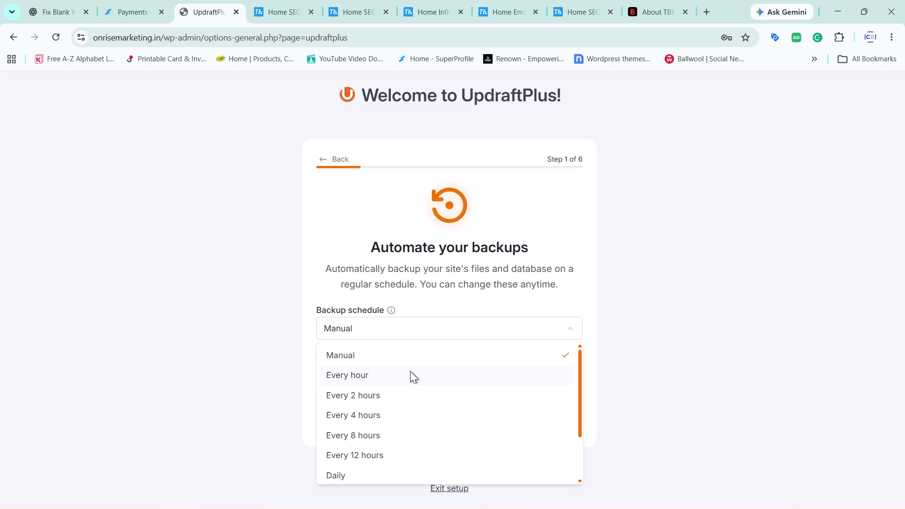
click(387, 390)
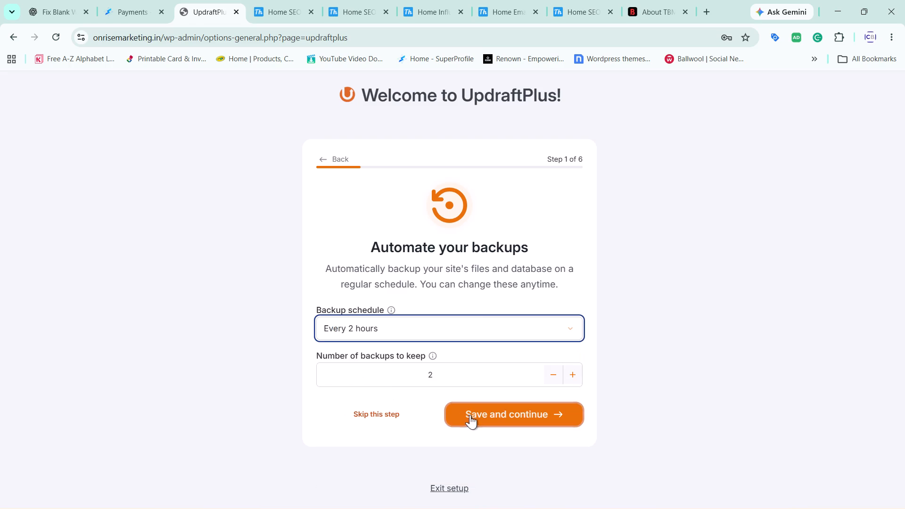
click(552, 375)
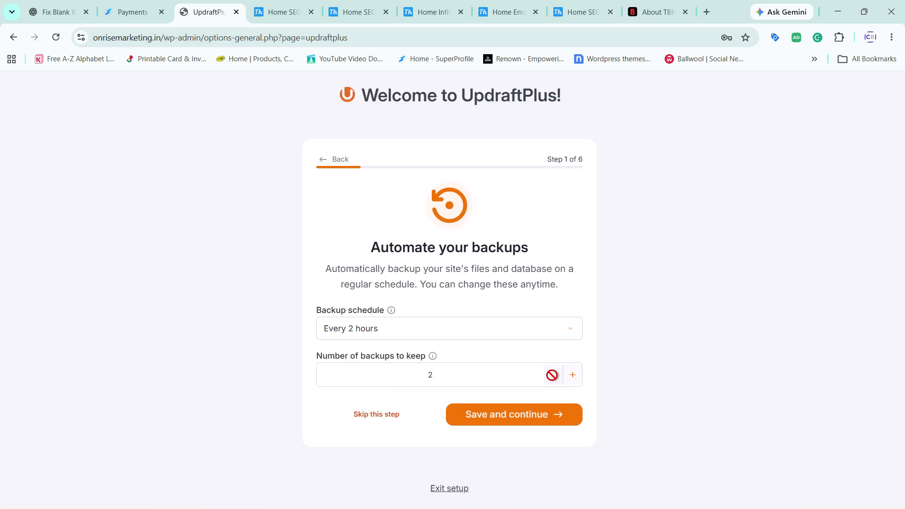
click(514, 421)
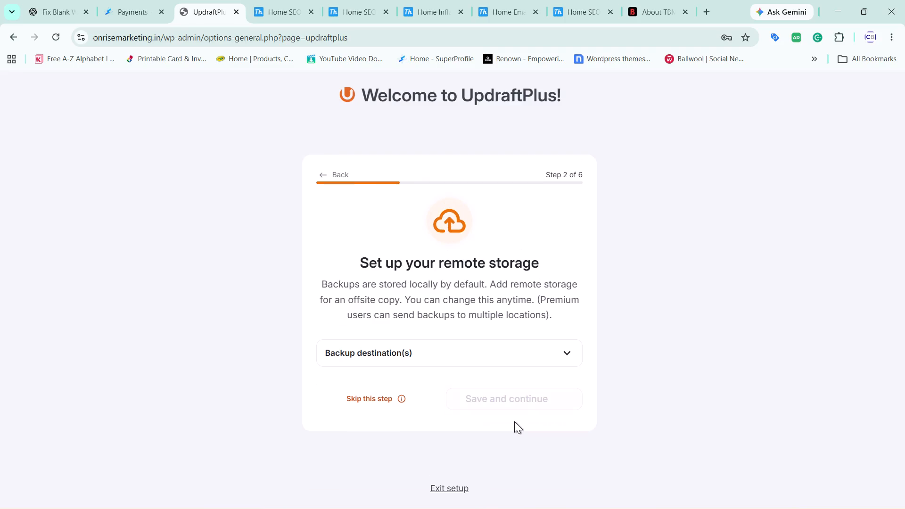
Skip the remote storage setup, and agree to receive the UpdraftPlus newsletter emails at the prefilled address.
click(371, 401)
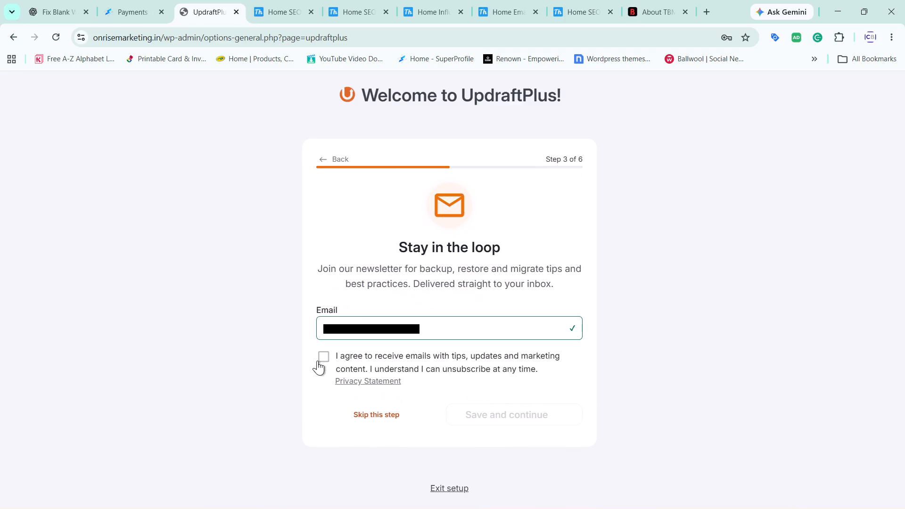
click(317, 361)
click(504, 413)
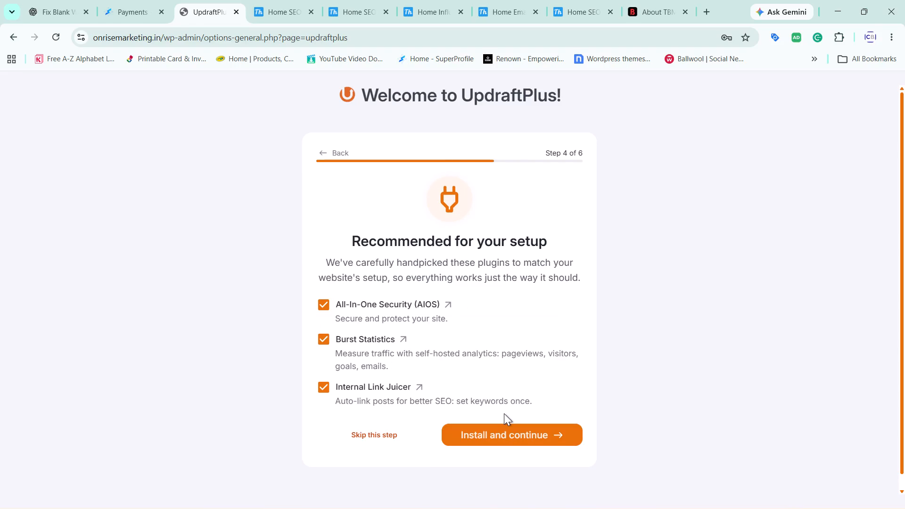
Install the recommended All-In-One Security (AIOS), Burst Statistics and Internal Link Juicer plugins, and skip the premium upgrade.
click(488, 440)
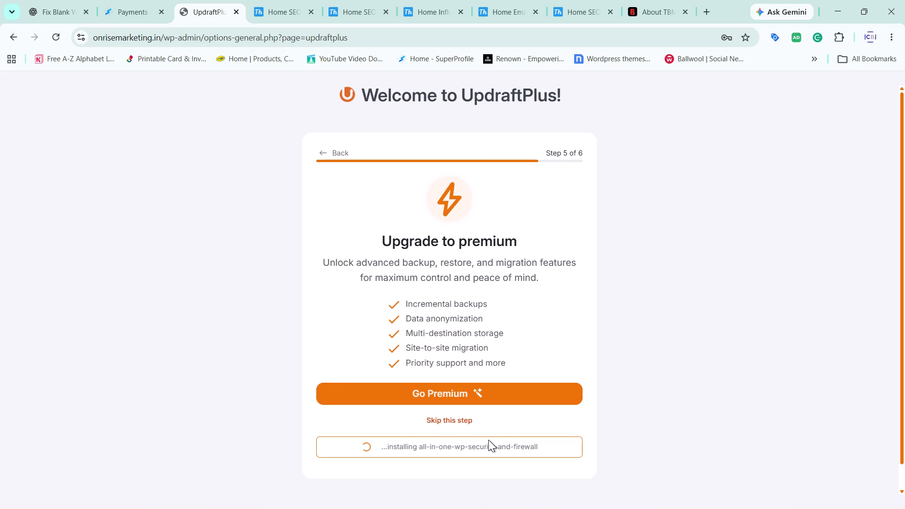
click(452, 423)
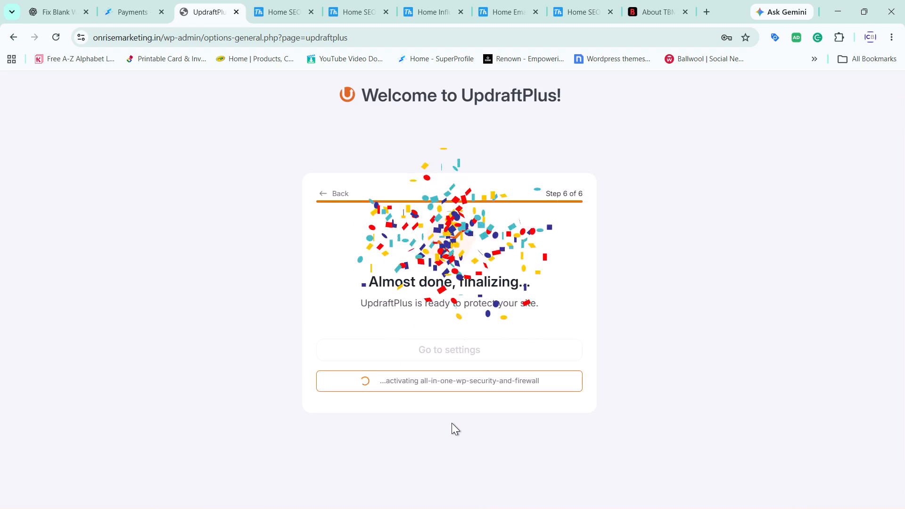
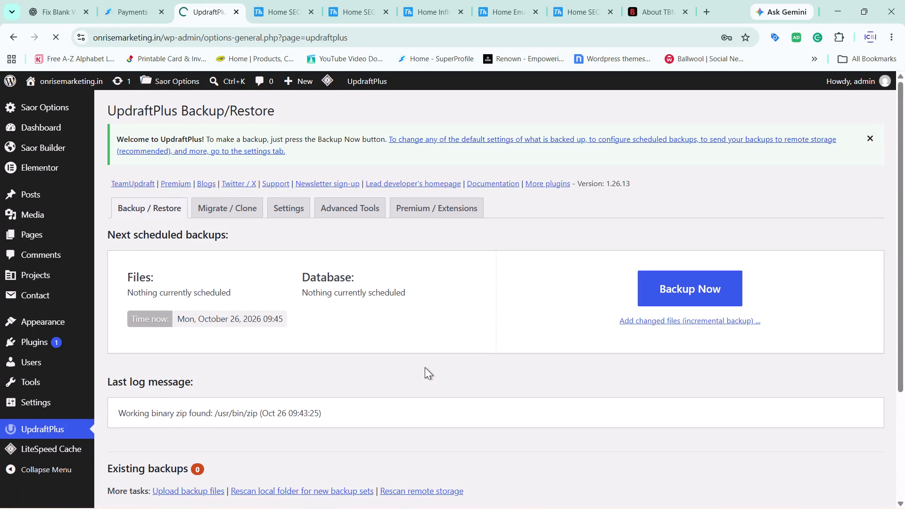
Open the Menus page of the site's appearance settings in the WordPress admin area.
scroll(594, 401, down, 4)
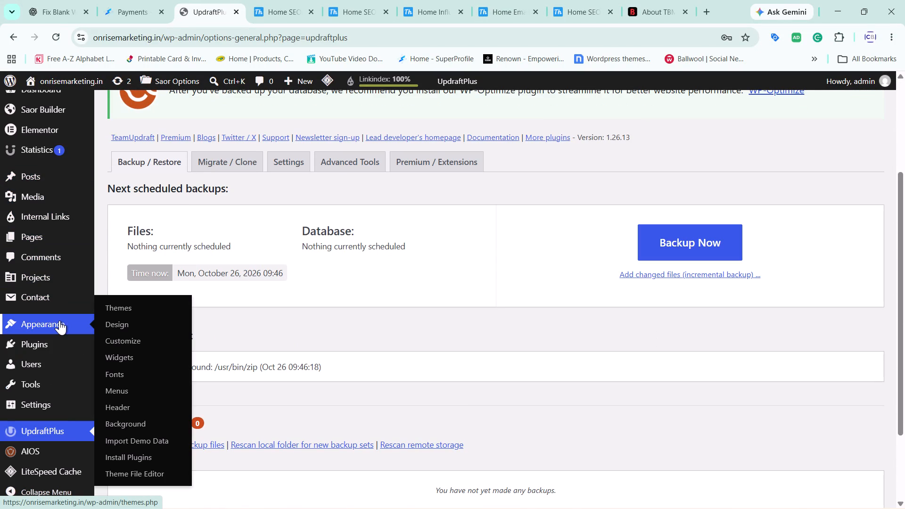
click(113, 387)
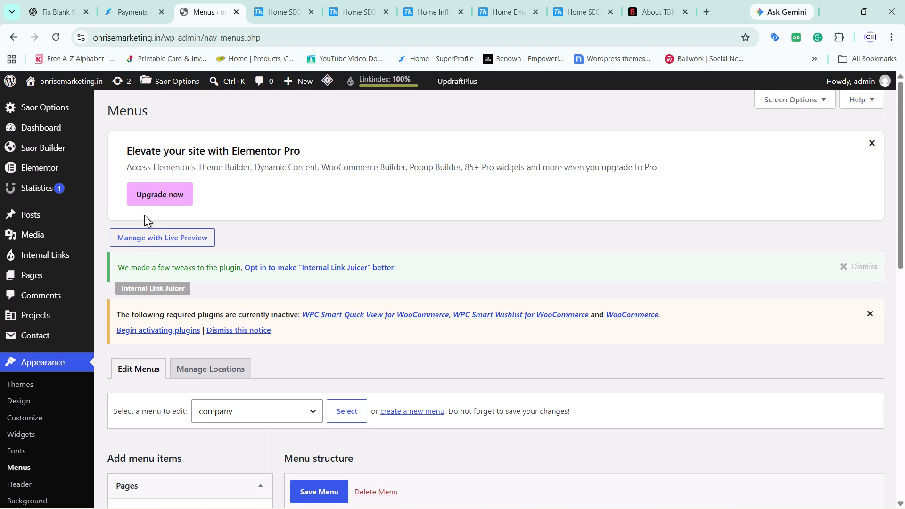
Choose Primary Menu (Primary Menu) as the menu to edit in place of the company menu.
scroll(316, 304, down, 2)
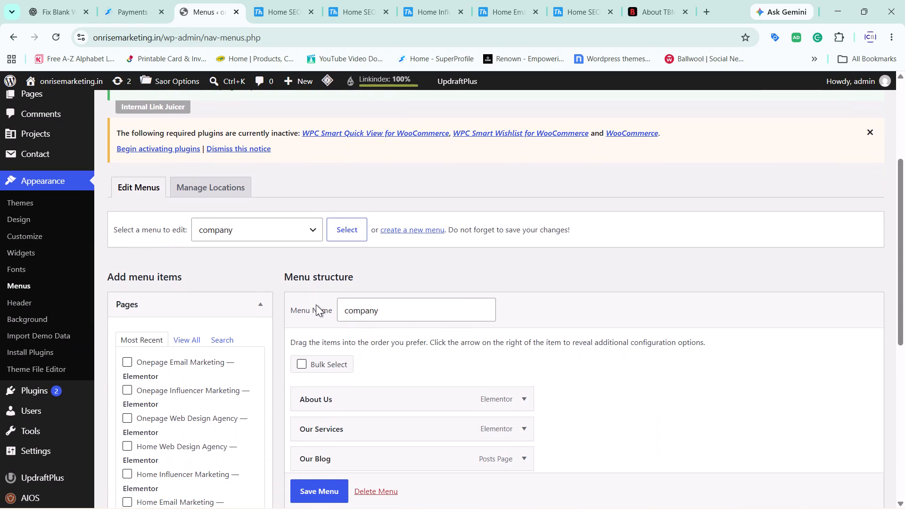
click(255, 238)
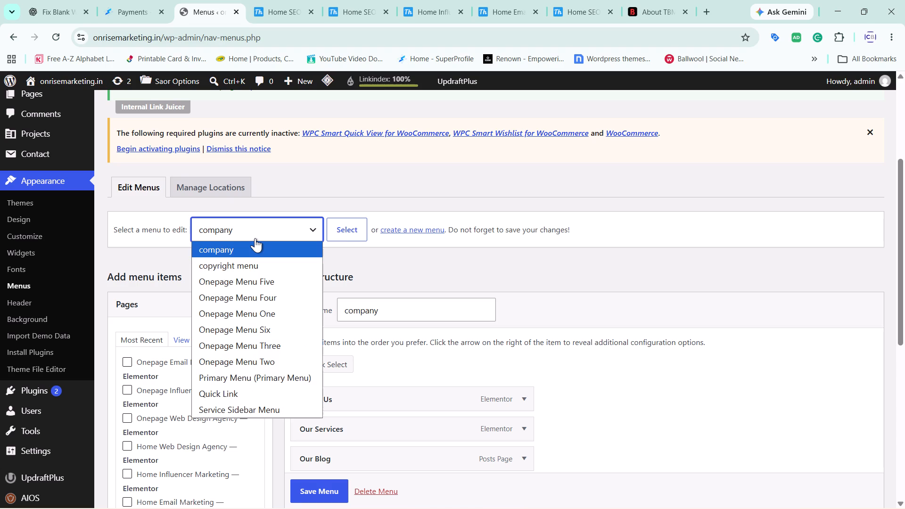
click(255, 238)
scroll(381, 353, down, 3)
scroll(381, 353, up, 3)
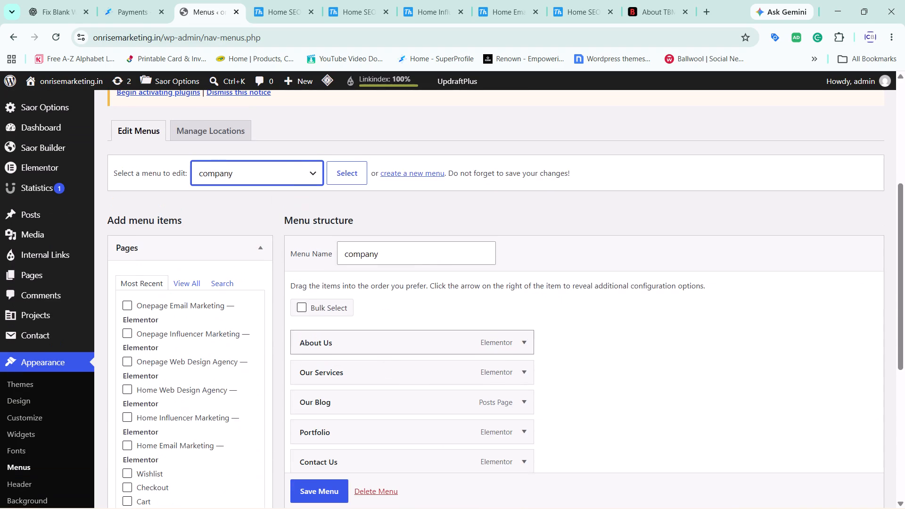
click(308, 179)
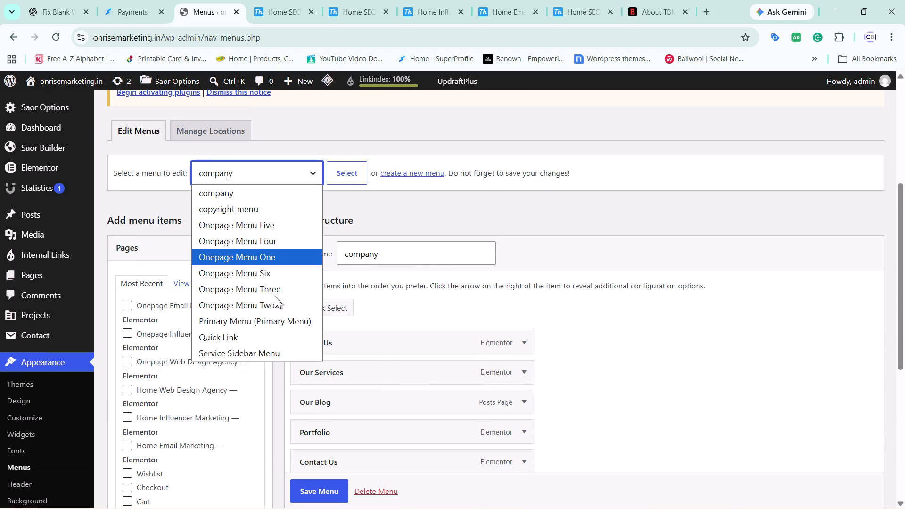
click(268, 323)
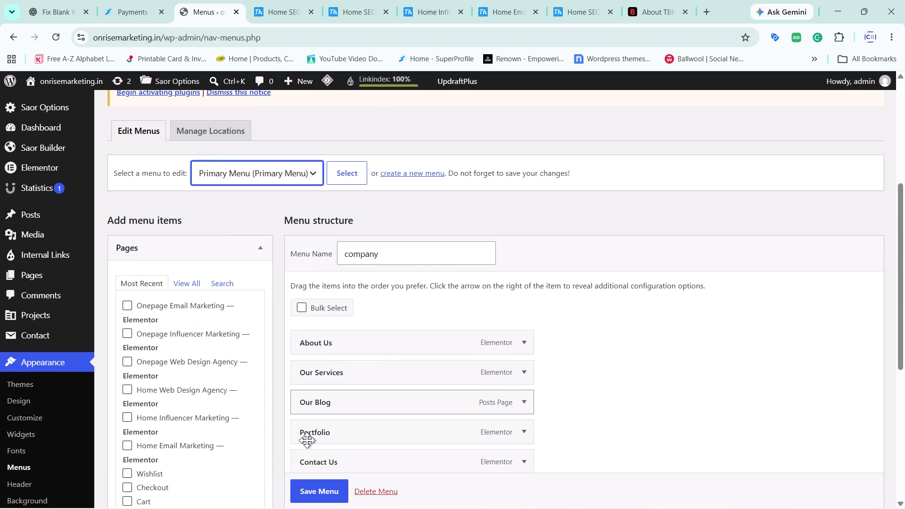
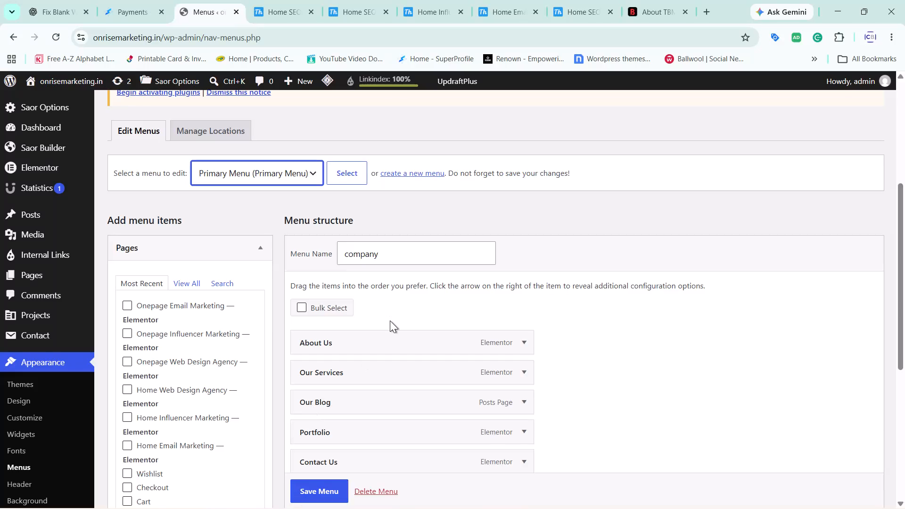
Load the Primary Menu into the menu editor.
scroll(390, 320, down, 5)
scroll(390, 320, up, 3)
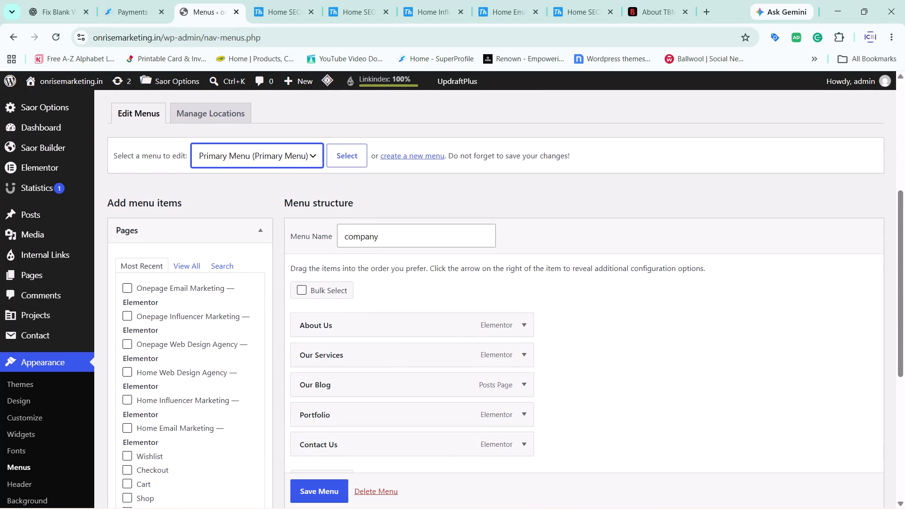
click(356, 148)
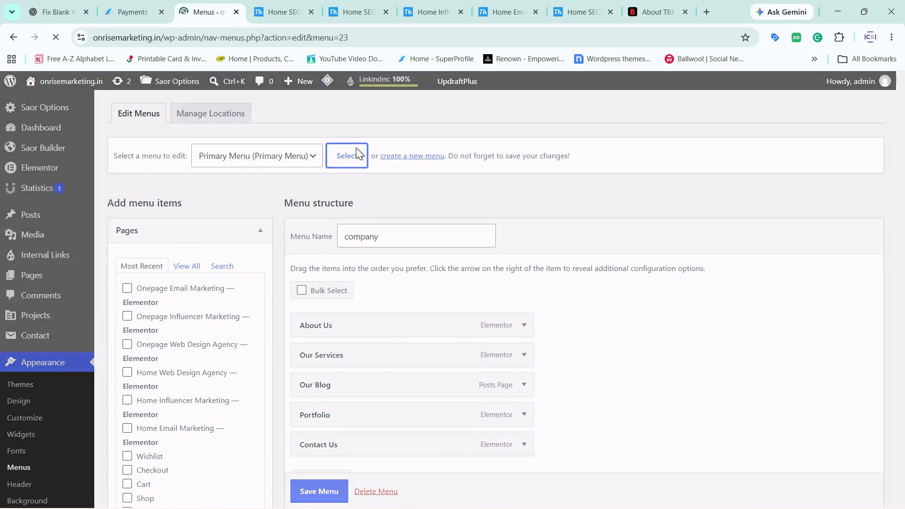
Review the Primary Menu's items and location settings, and save the menu.
scroll(356, 148, down, 2)
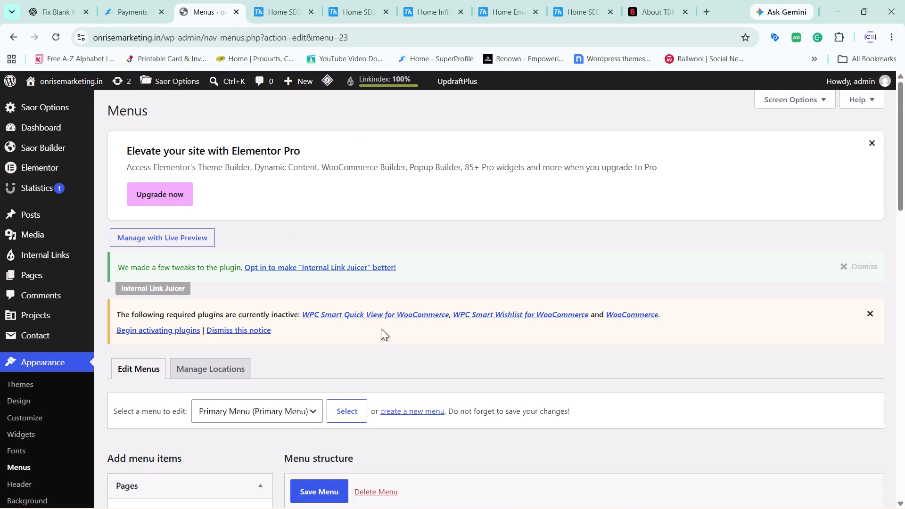
scroll(381, 328, down, 7)
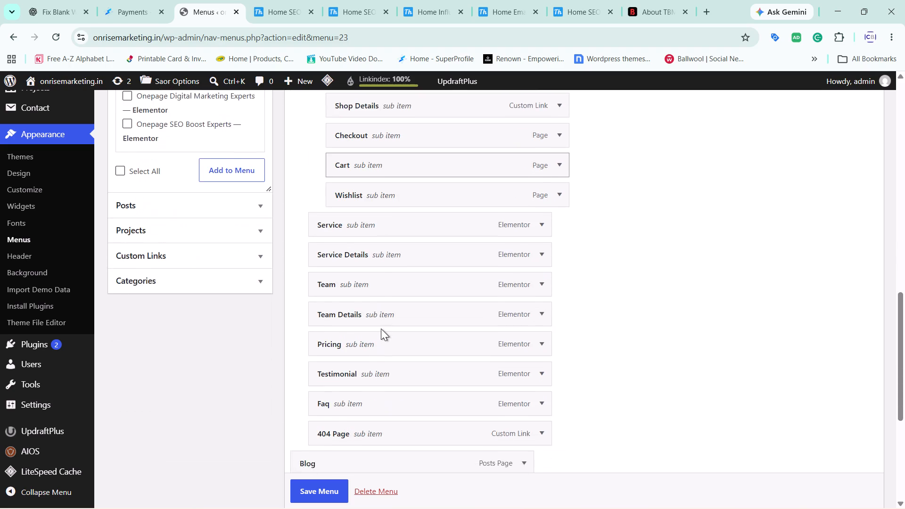
scroll(381, 328, down, 2)
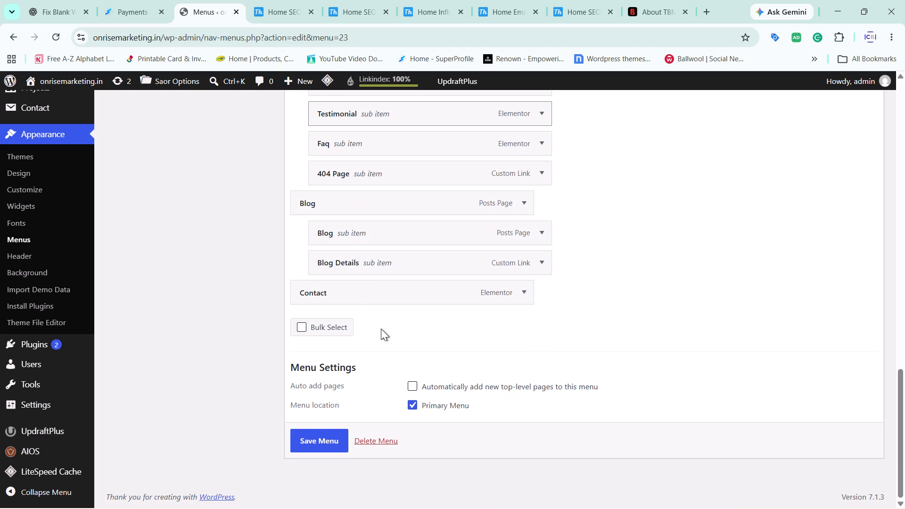
scroll(381, 328, up, 5)
scroll(381, 328, down, 1)
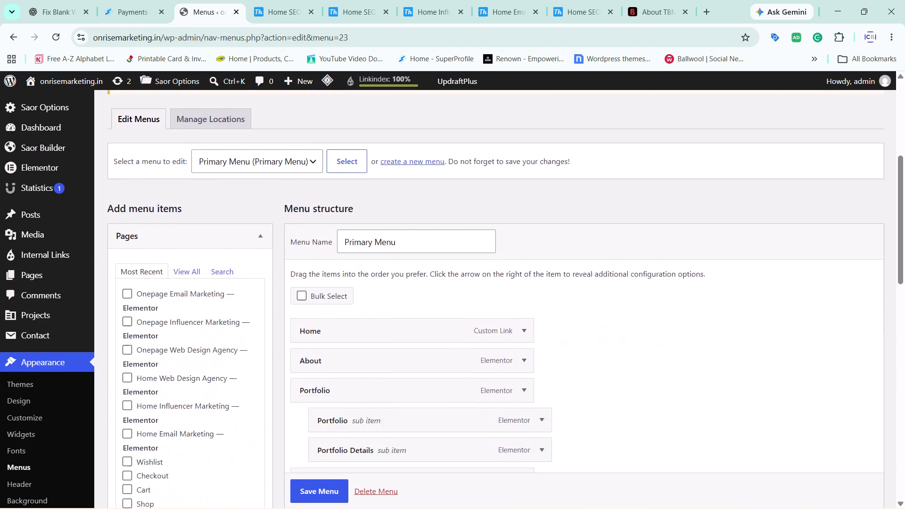
scroll(381, 328, down, 1)
click(331, 497)
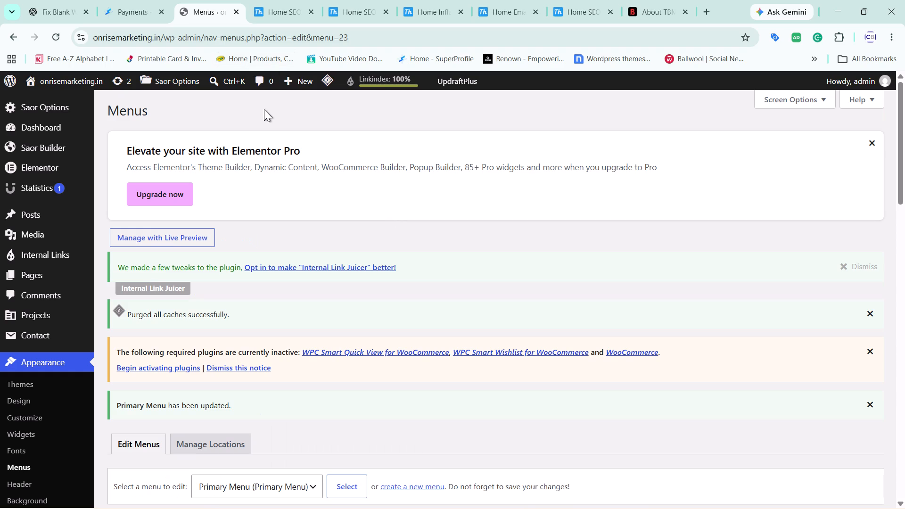
Close all the Saor theme demo tabs, keeping the About TBMC page open.
click(291, 0)
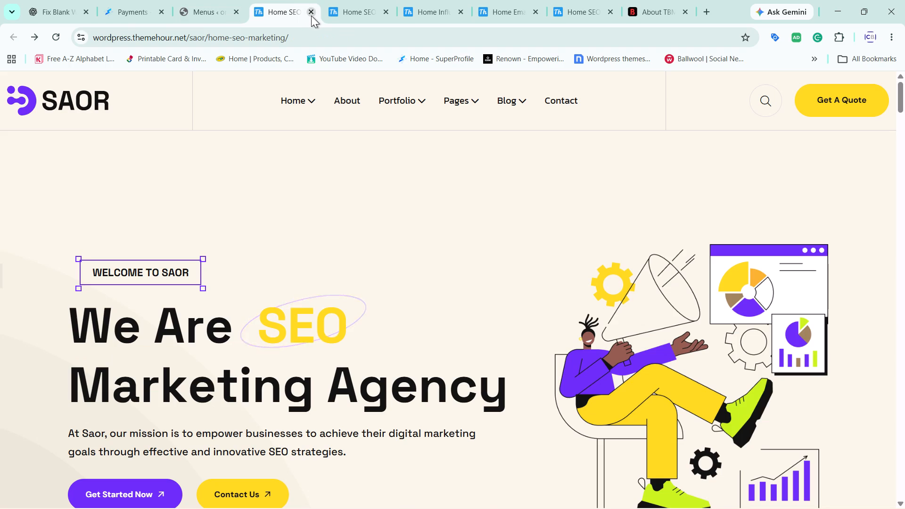
triple_click(311, 16)
click(311, 16)
click(311, 16)
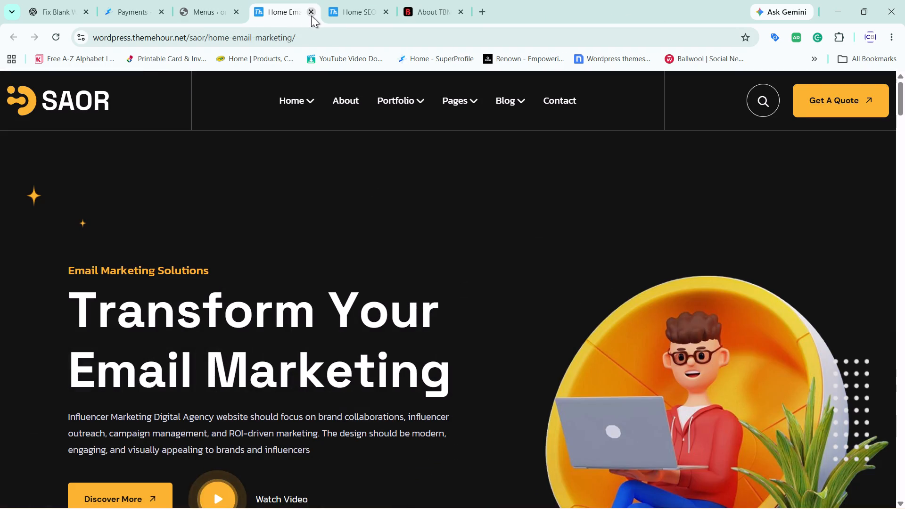
click(311, 16)
click(311, 16)
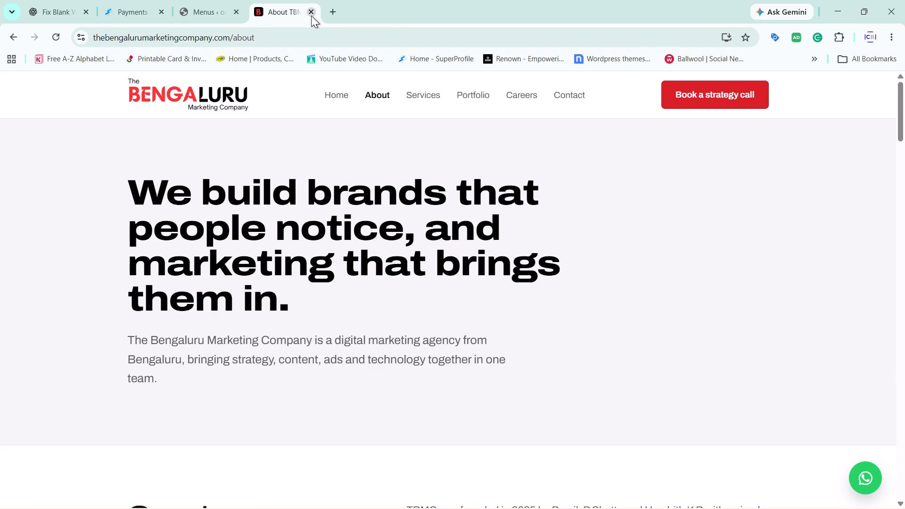
Open the live onrisemarketing.in home page in a new browser tab.
click(335, 12)
click(312, 35)
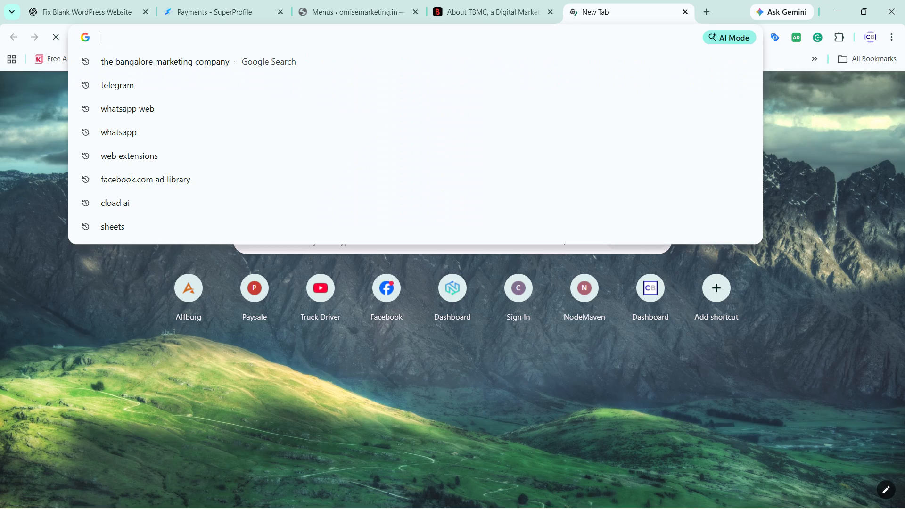
text(on)
key(Return)
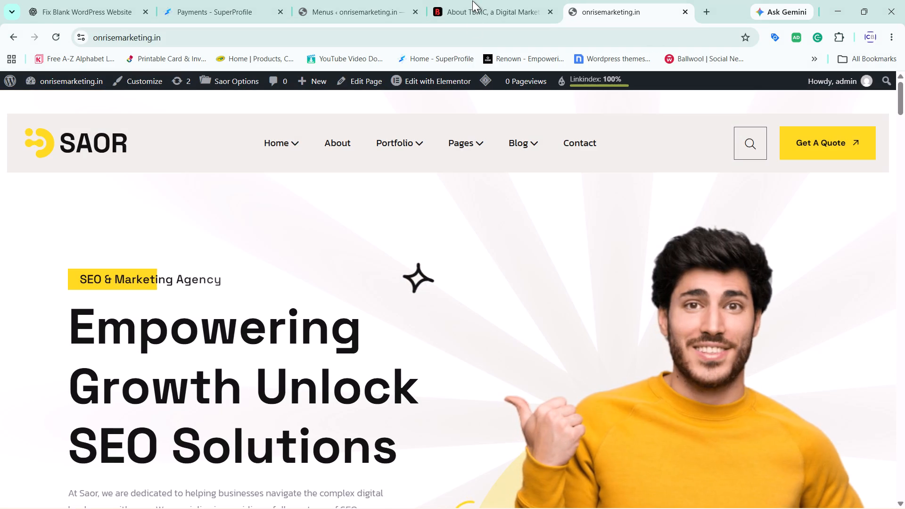
Set the mega menu of the Primary Menu's Home item to None and save the menu.
click(395, 0)
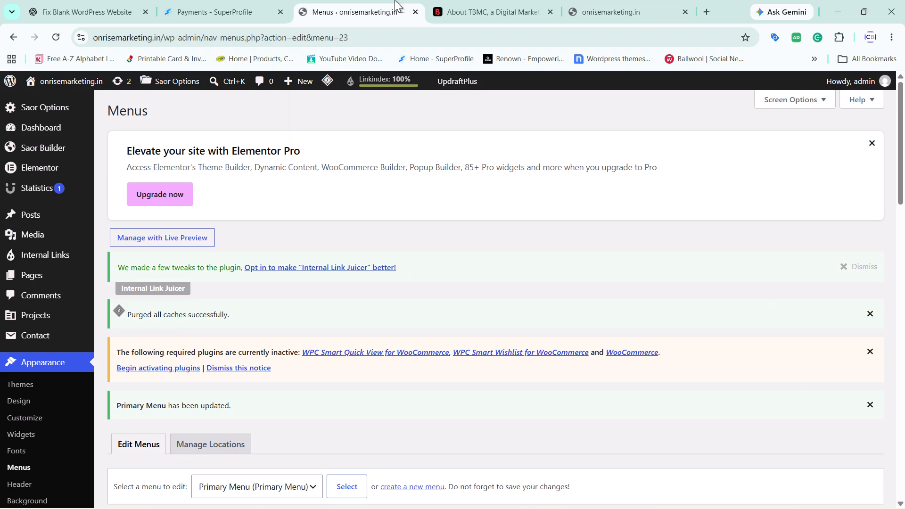
scroll(381, 250, down, 4)
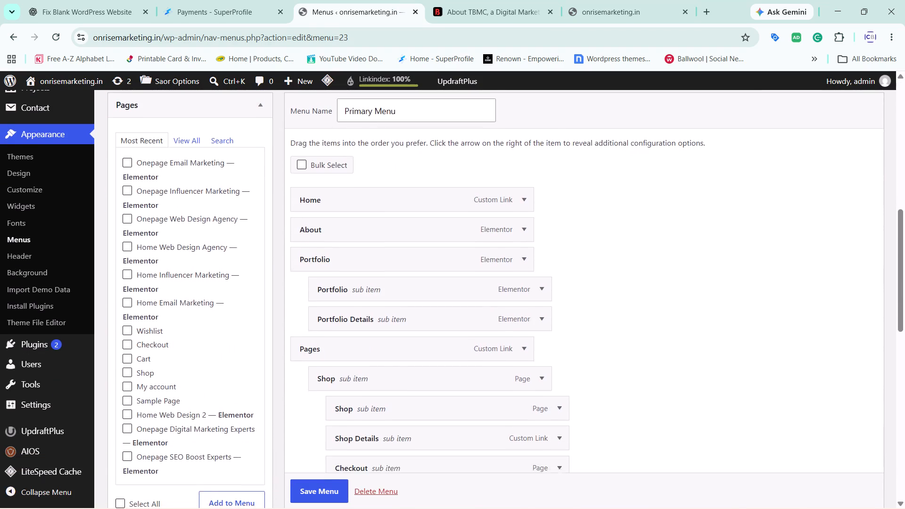
scroll(381, 250, up, 2)
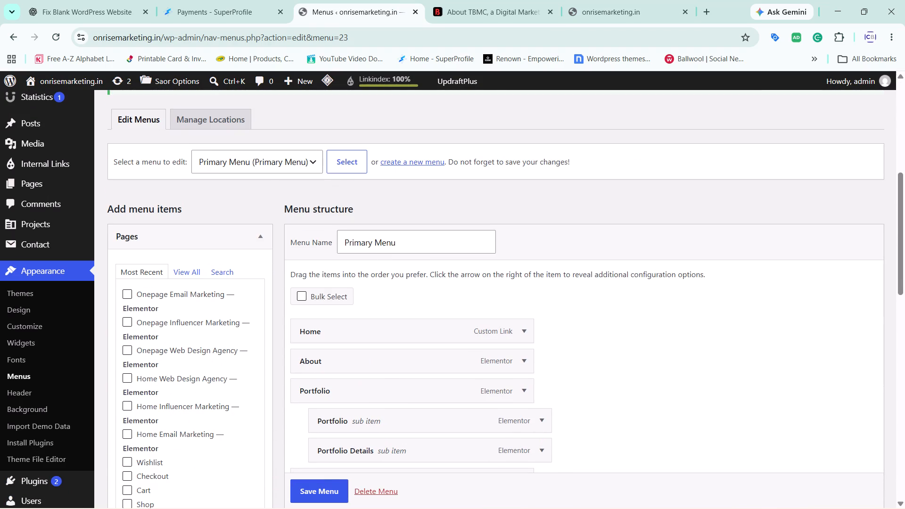
scroll(346, 241, down, 3)
scroll(247, 249, up, 3)
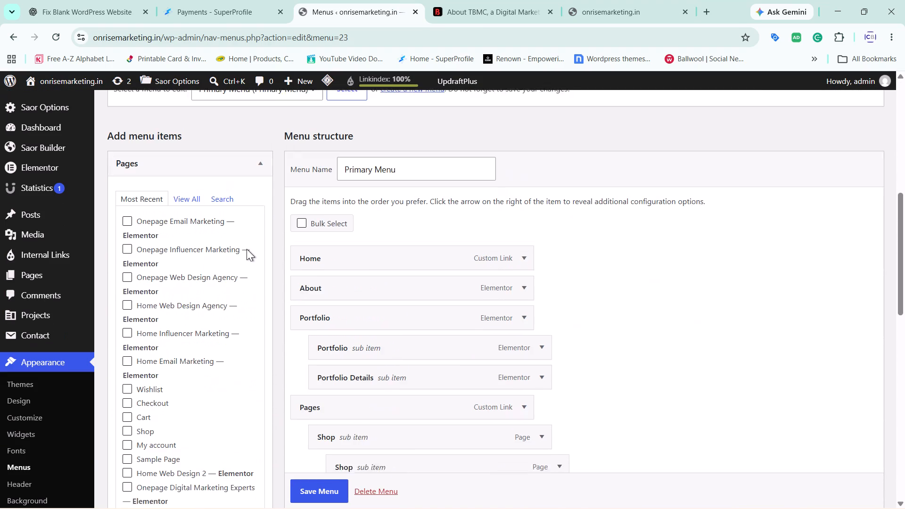
click(507, 263)
click(531, 261)
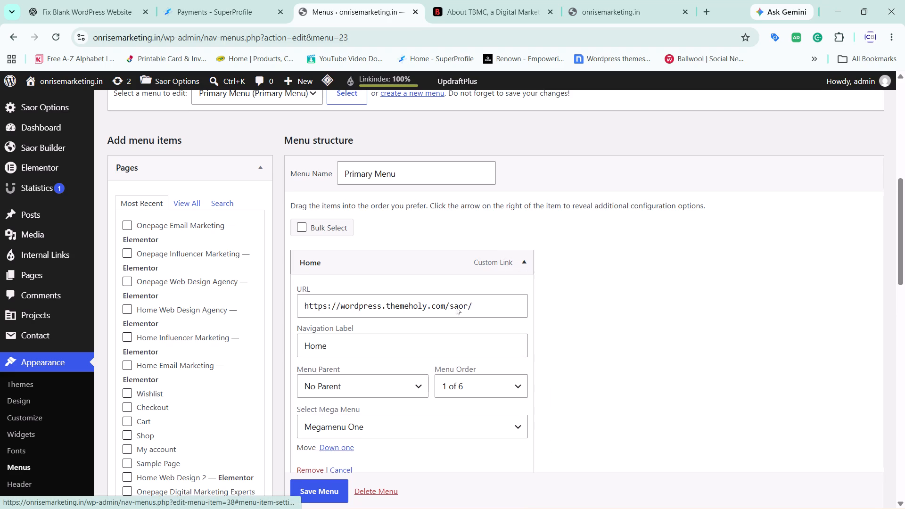
scroll(404, 347, down, 1)
click(418, 333)
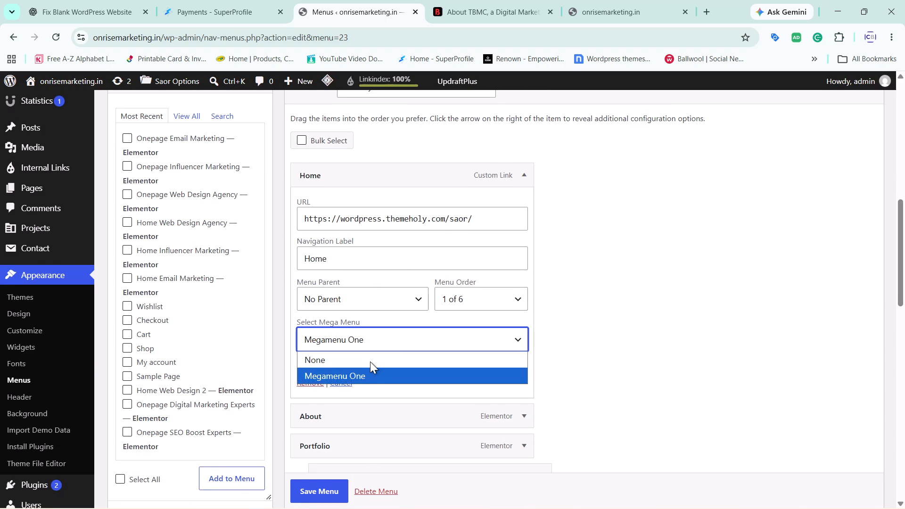
click(370, 361)
click(477, 295)
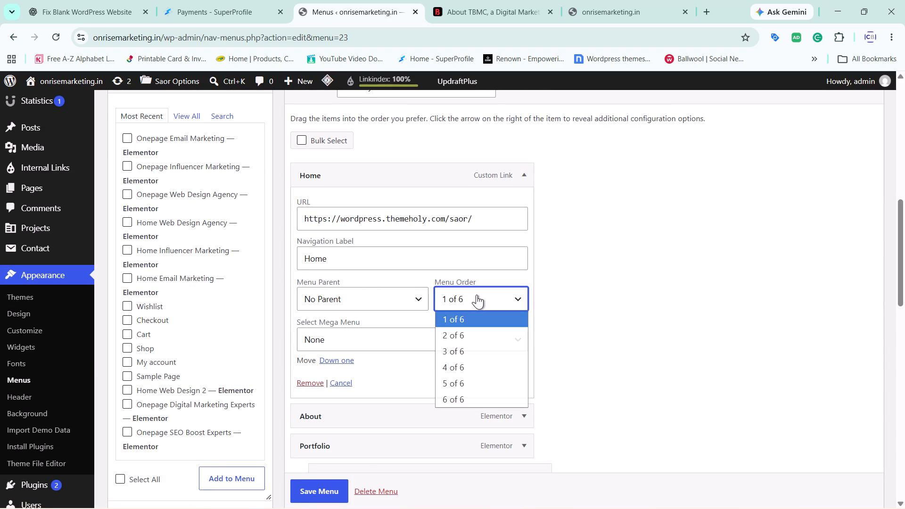
click(477, 295)
scroll(477, 295, down, 1)
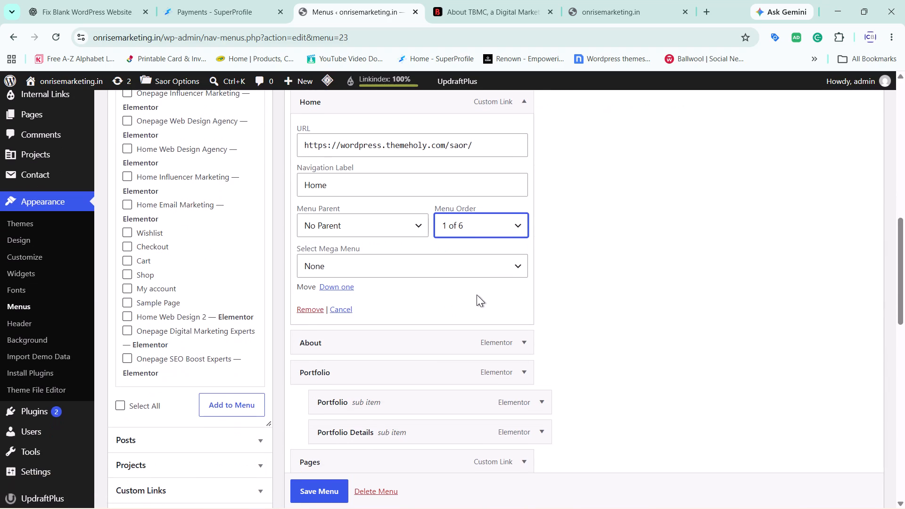
scroll(383, 345, up, 1)
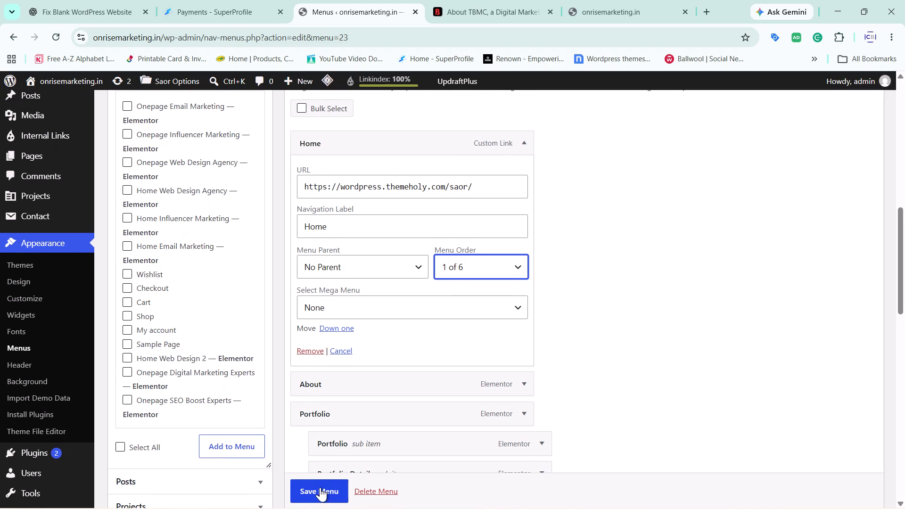
click(320, 487)
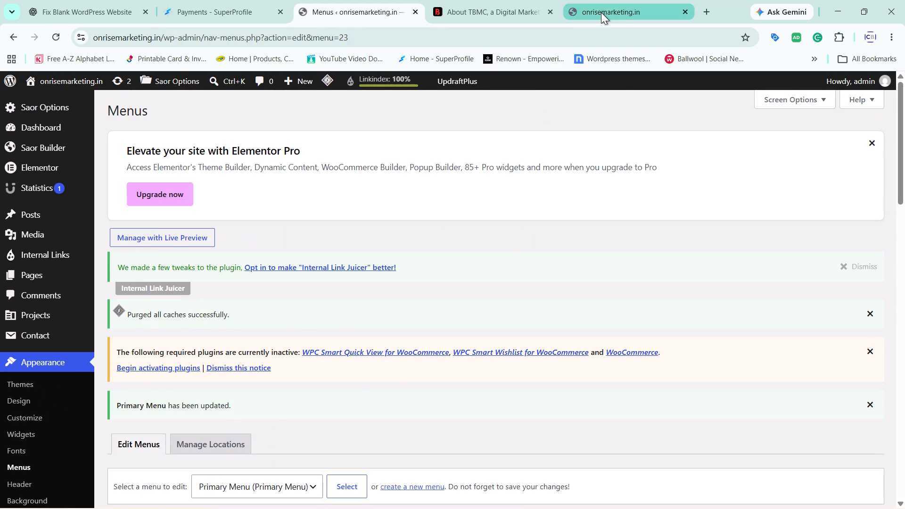
Reload the live onrisemarketing.in home page and compare its navigation with The Bengaluru Marketing Company's site.
click(601, 12)
click(58, 40)
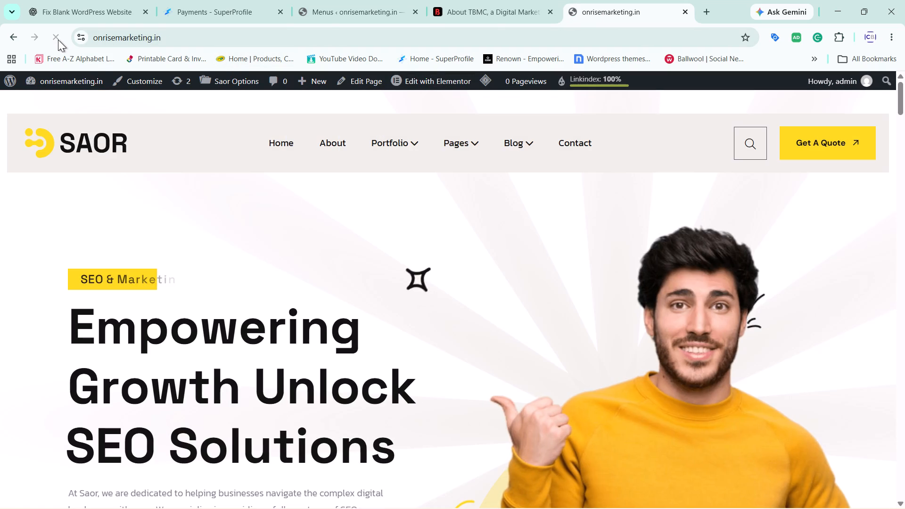
scroll(436, 260, down, 3)
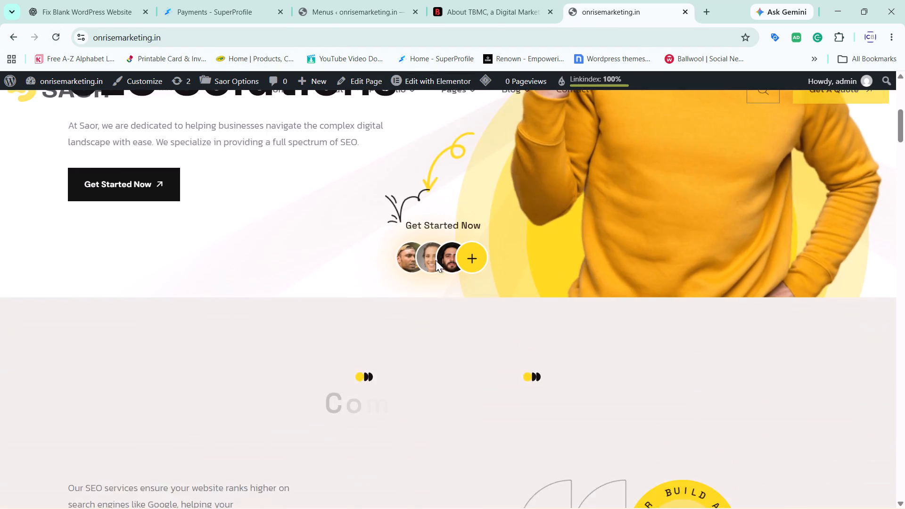
scroll(436, 260, up, 4)
click(519, 0)
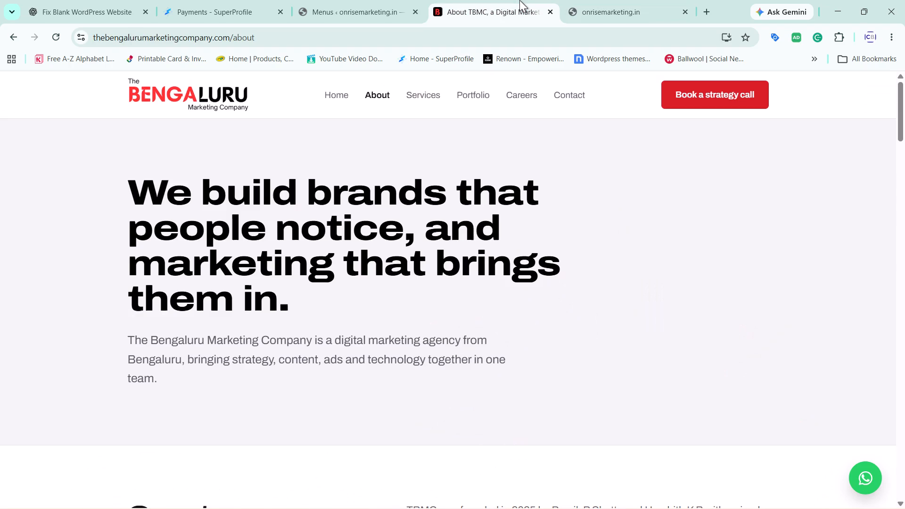
Review the Primary Menu structure in the WordPress menu editor and look through the recent and complete lists of available pages.
click(335, 0)
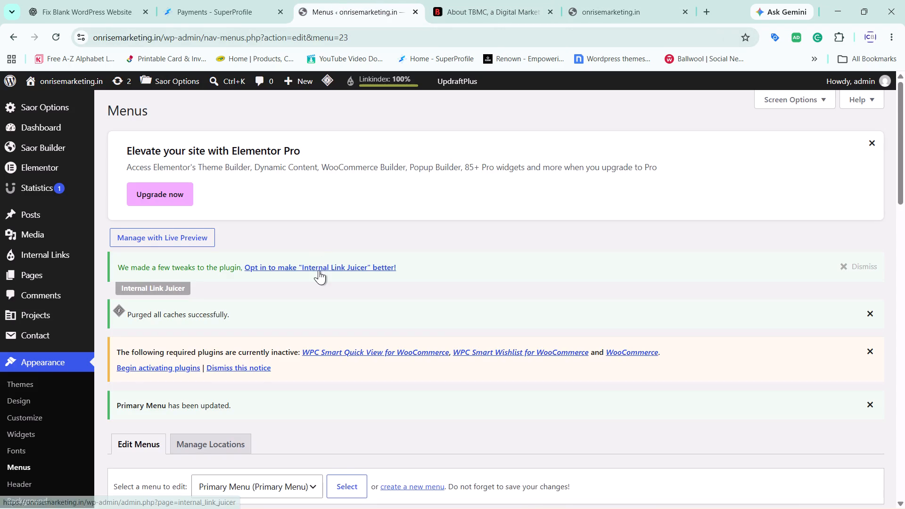
scroll(319, 270, down, 6)
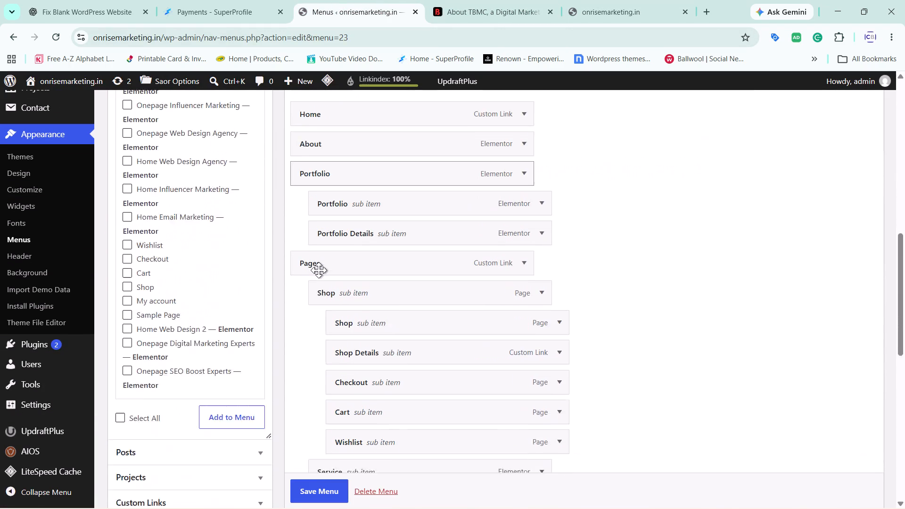
scroll(220, 264, up, 1)
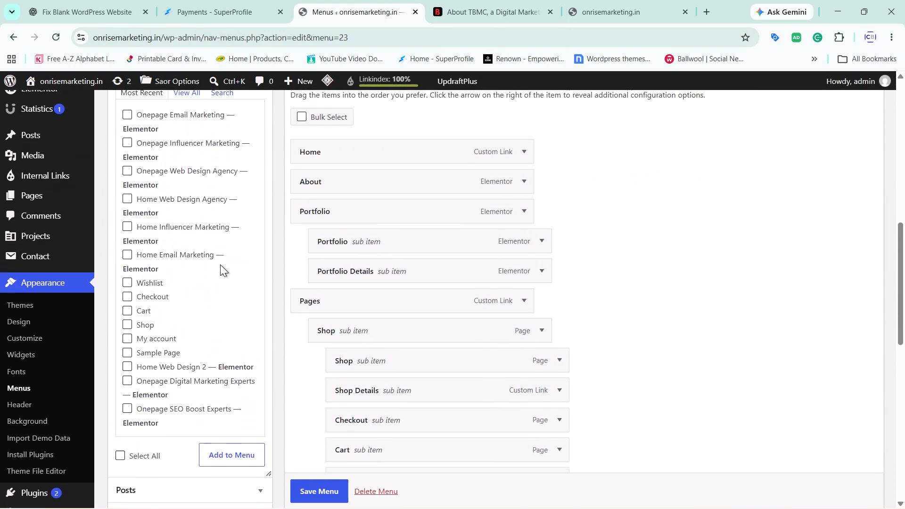
scroll(220, 264, up, 1)
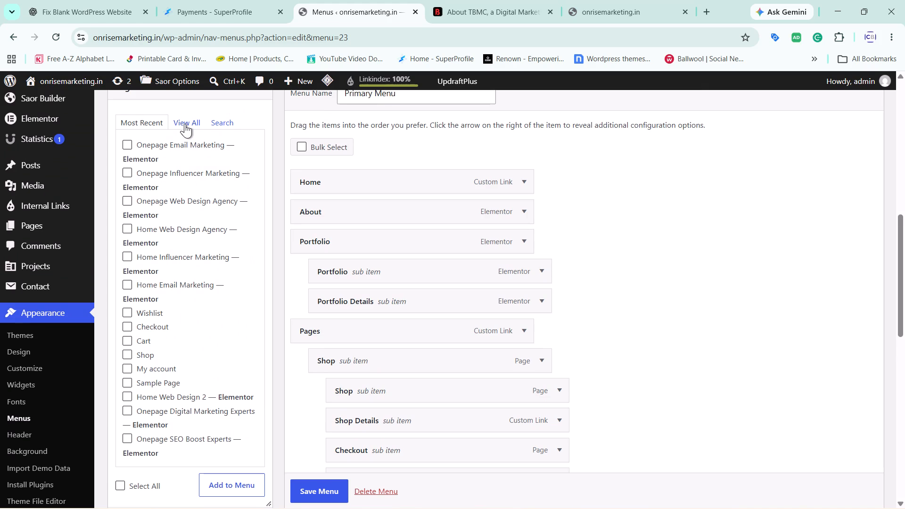
click(185, 123)
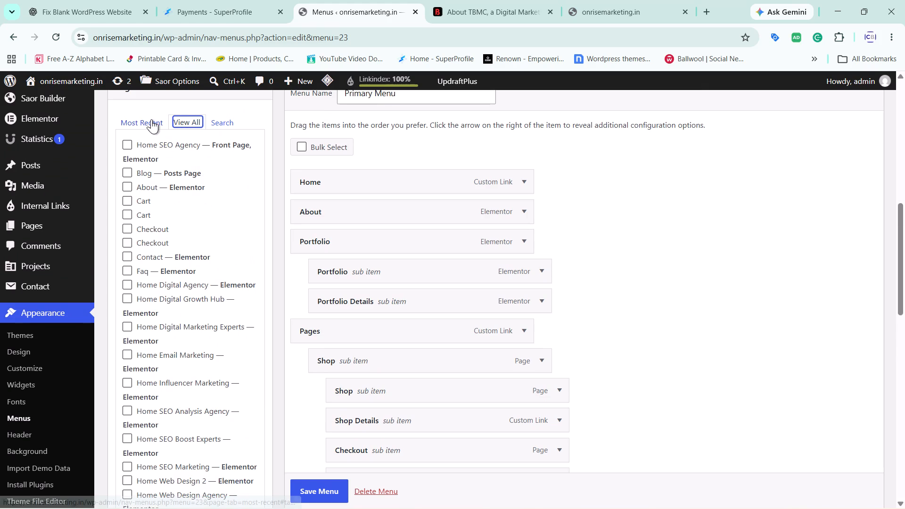
click(151, 119)
scroll(190, 238, down, 1)
scroll(190, 238, up, 1)
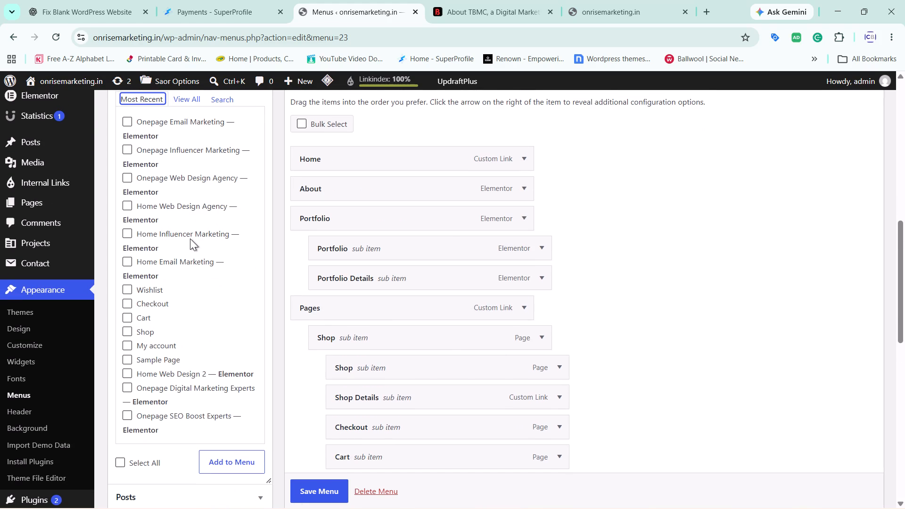
scroll(190, 238, up, 1)
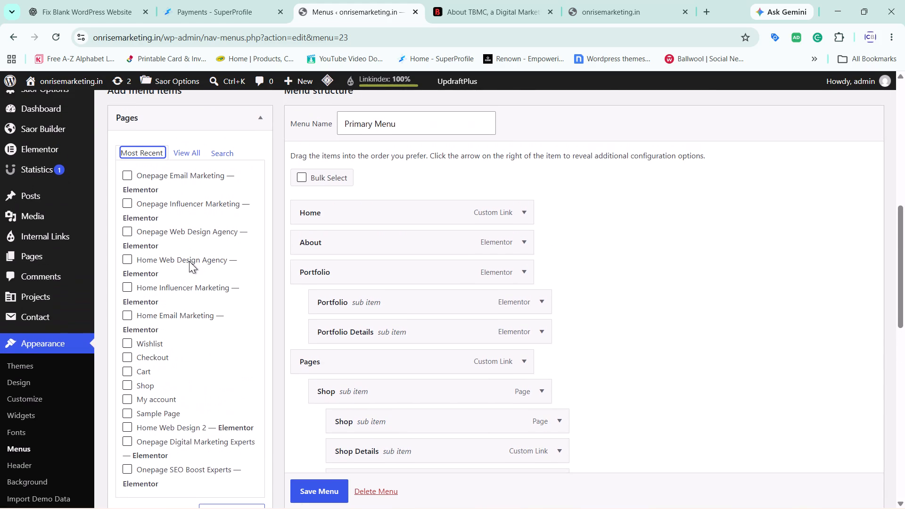
click(187, 151)
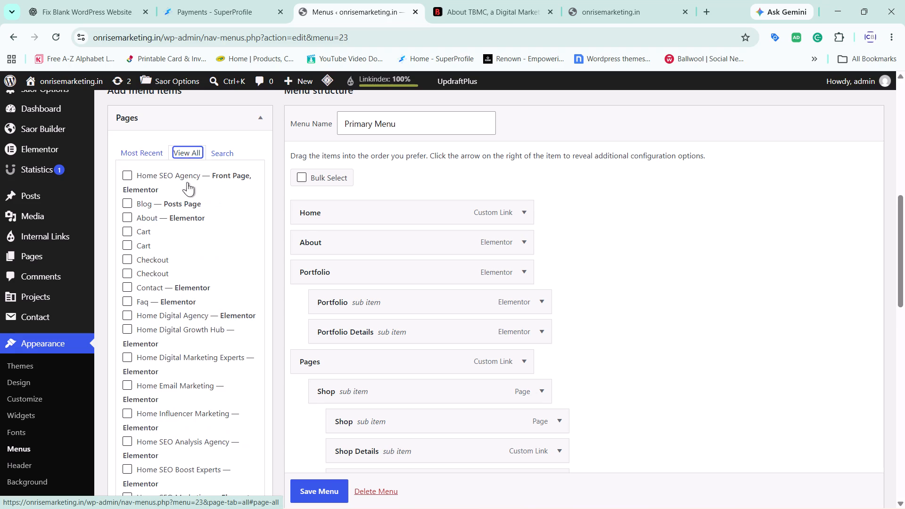
scroll(190, 264, down, 4)
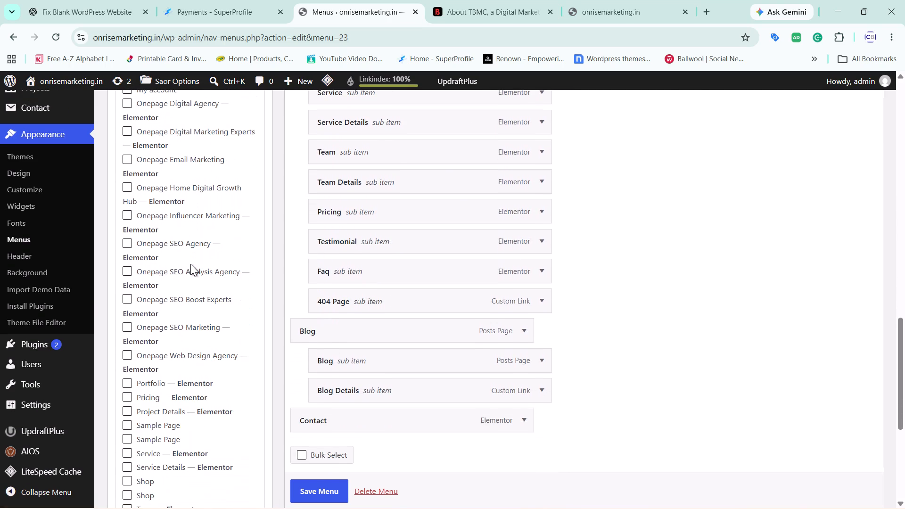
scroll(190, 264, down, 2)
scroll(190, 264, up, 2)
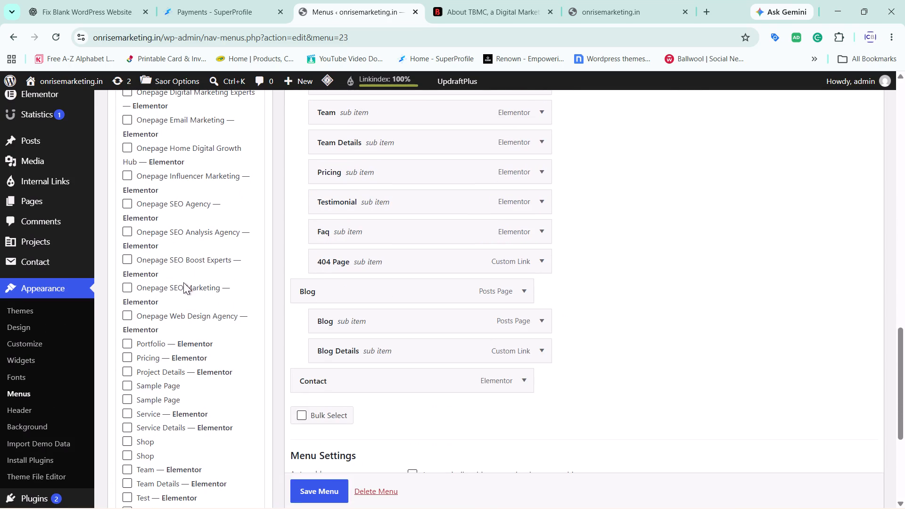
scroll(177, 279, up, 1)
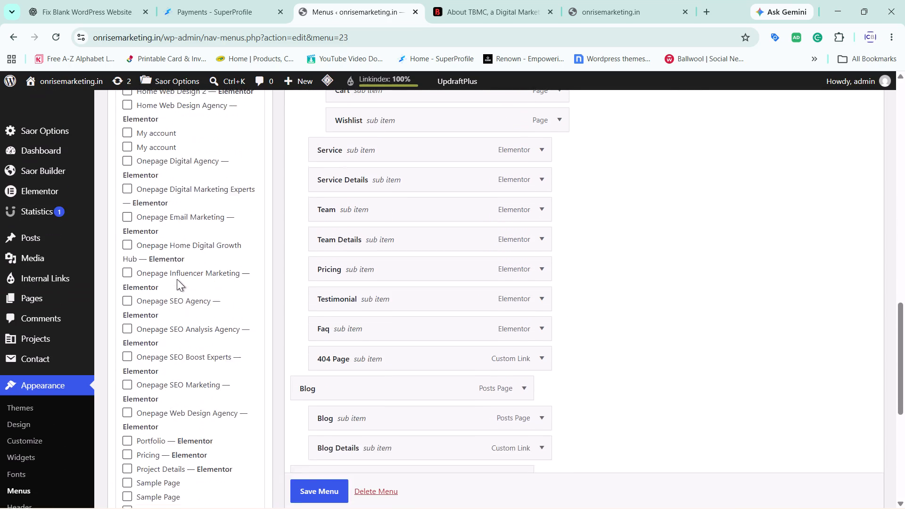
scroll(177, 279, up, 1)
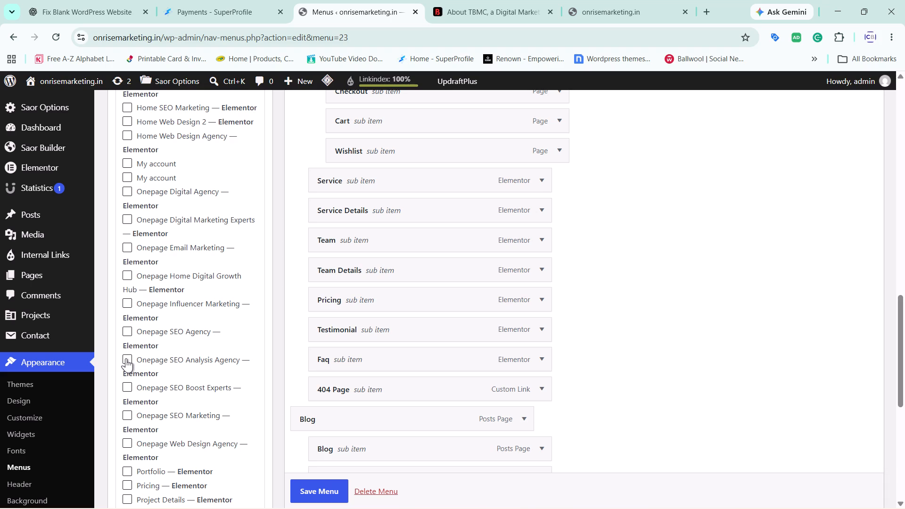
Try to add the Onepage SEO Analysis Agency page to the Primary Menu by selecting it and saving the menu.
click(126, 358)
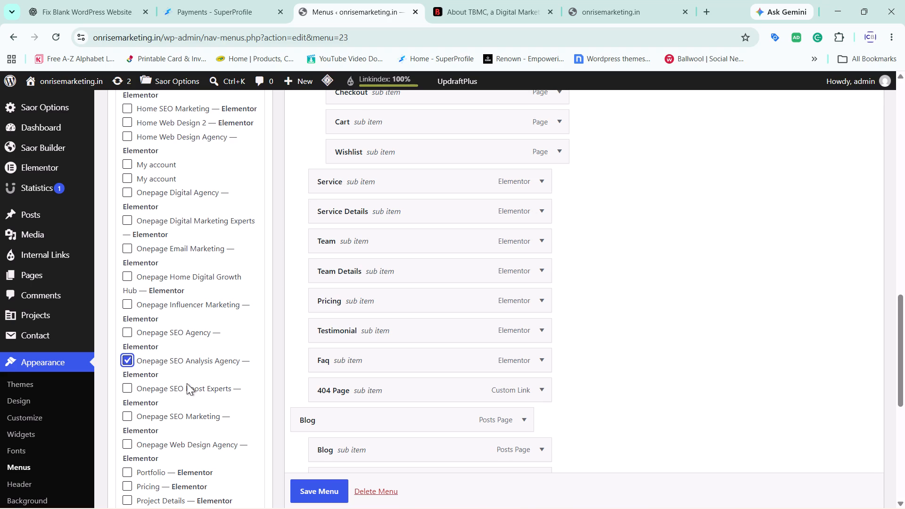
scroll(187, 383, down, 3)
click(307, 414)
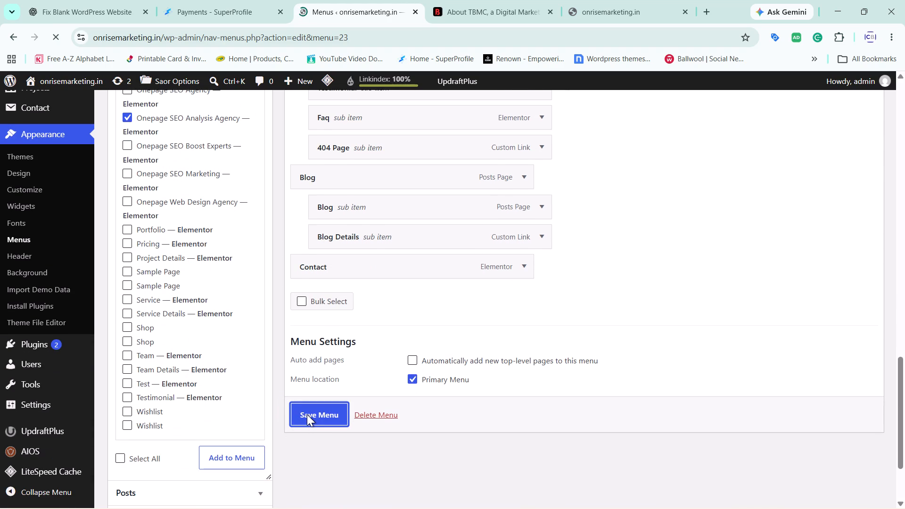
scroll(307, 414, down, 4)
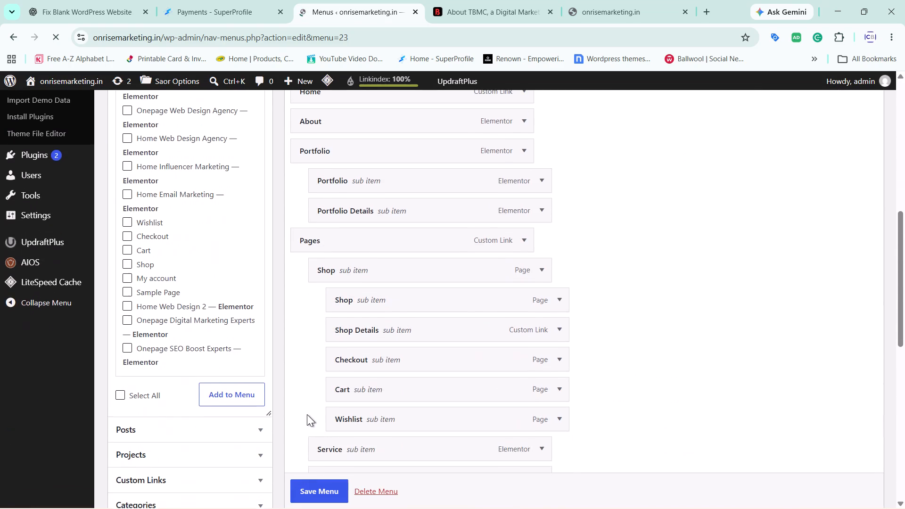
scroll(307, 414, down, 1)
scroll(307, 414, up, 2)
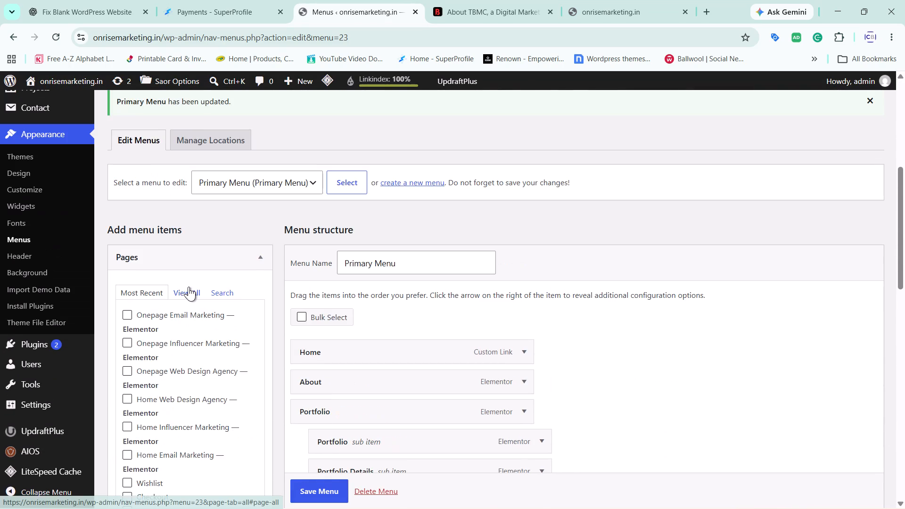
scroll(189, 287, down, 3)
Reload the live onrisemarketing.in home page to check its navigation.
click(632, 0)
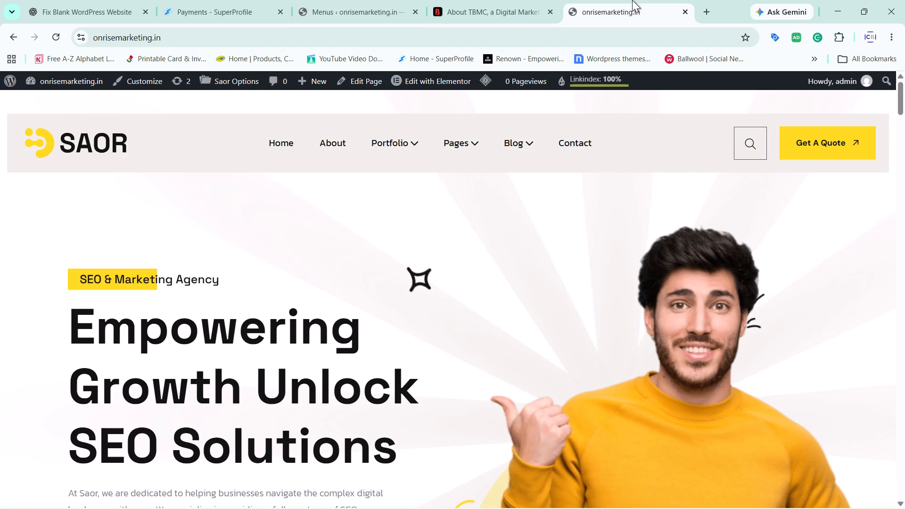
click(58, 41)
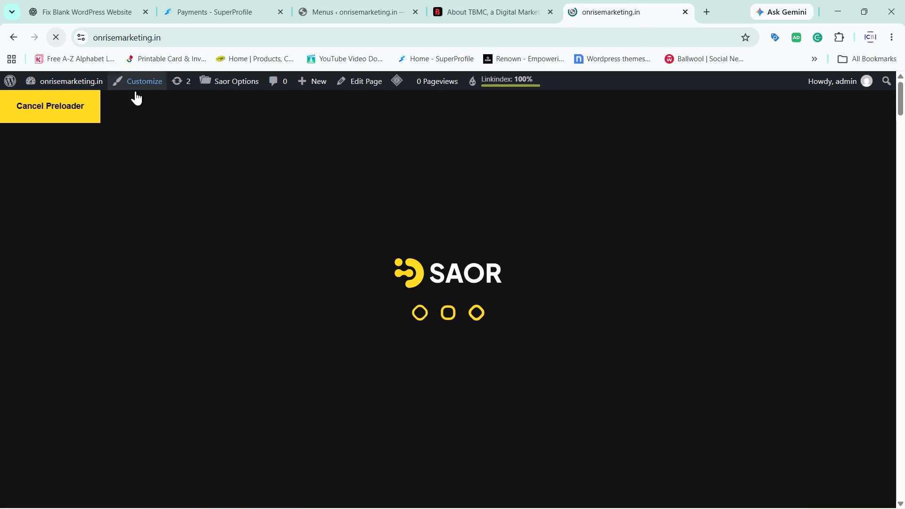
Open the theme customizer for the home page and examine the Header Style and Mobile Menu settings in the Header section.
click(141, 84)
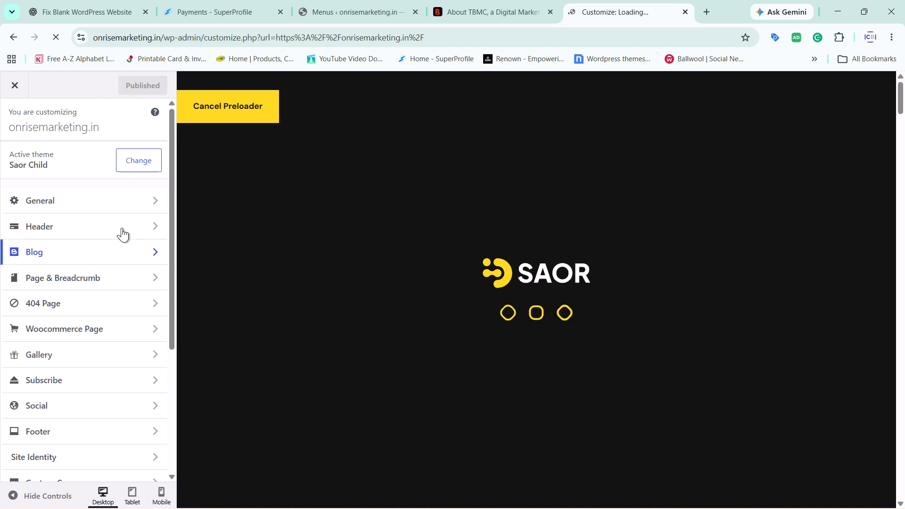
click(142, 224)
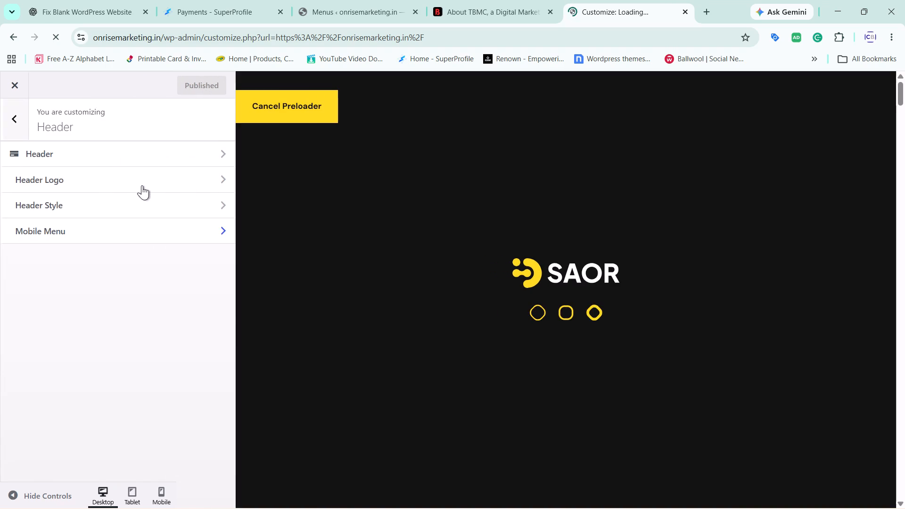
click(165, 210)
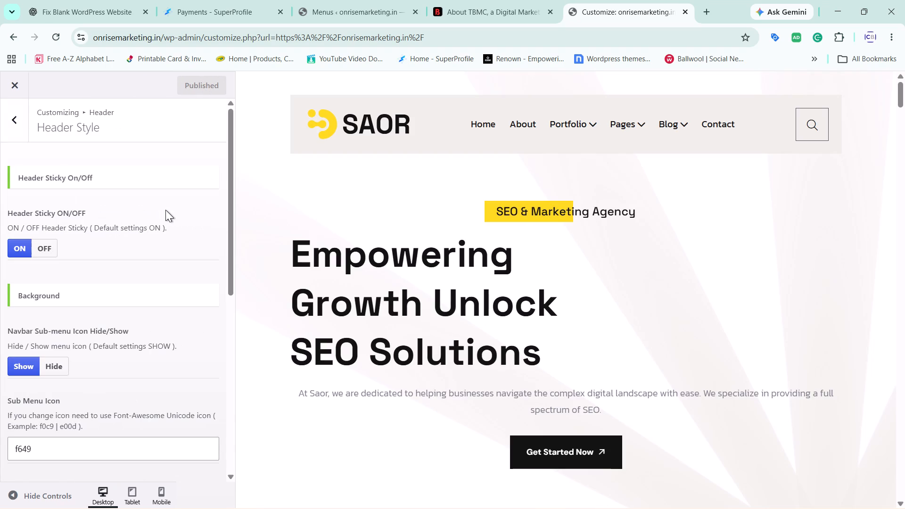
scroll(144, 207, down, 3)
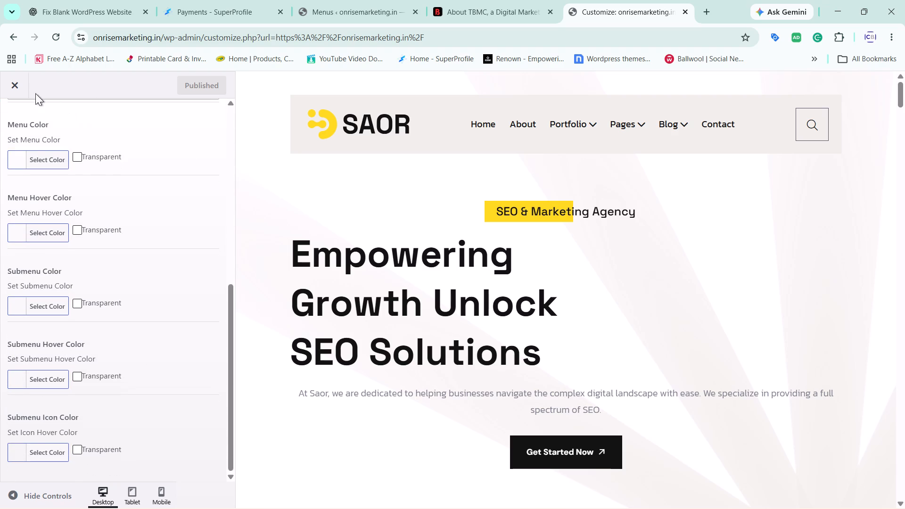
scroll(36, 184, up, 6)
click(14, 116)
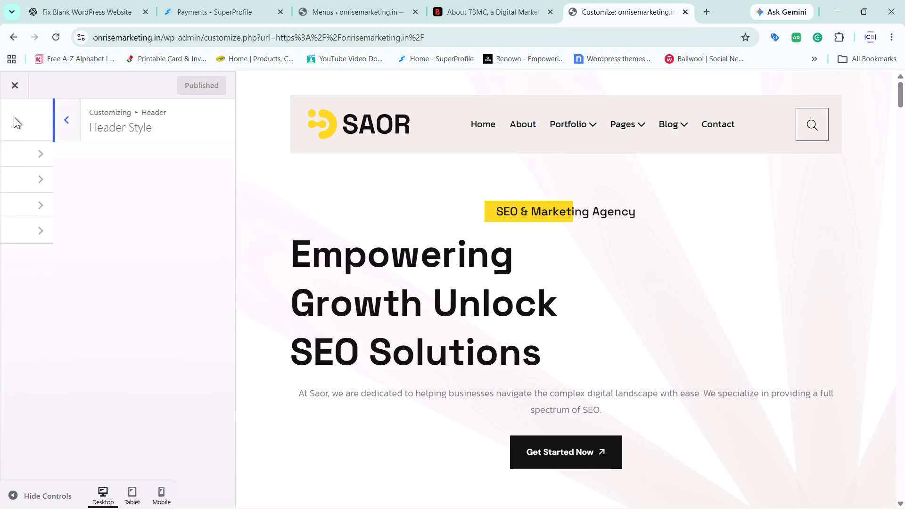
click(155, 224)
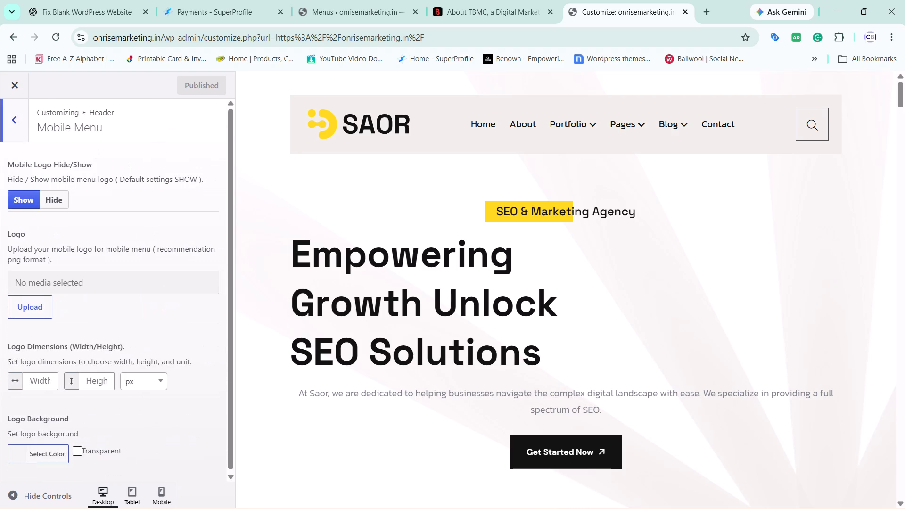
click(15, 114)
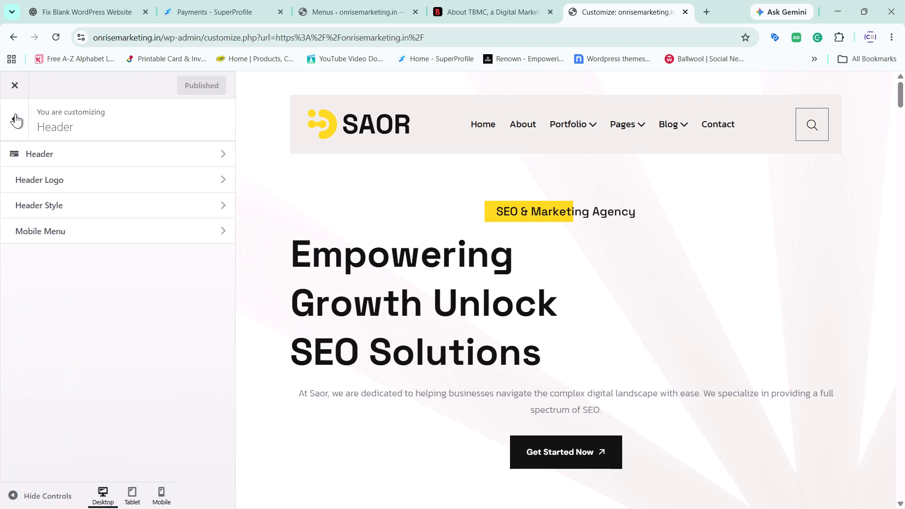
click(15, 114)
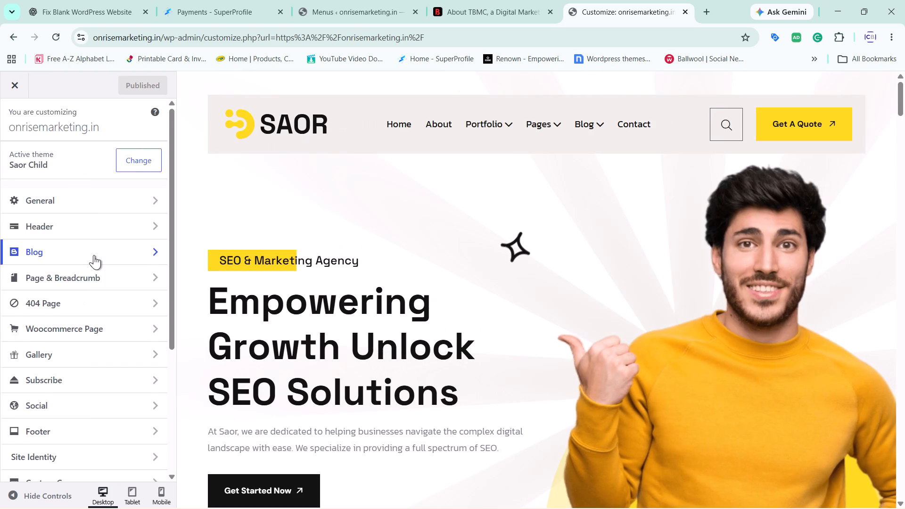
Examine the customizer's General section and look through its complete list of sections for relevant site settings.
scroll(94, 255, down, 3)
scroll(94, 255, up, 5)
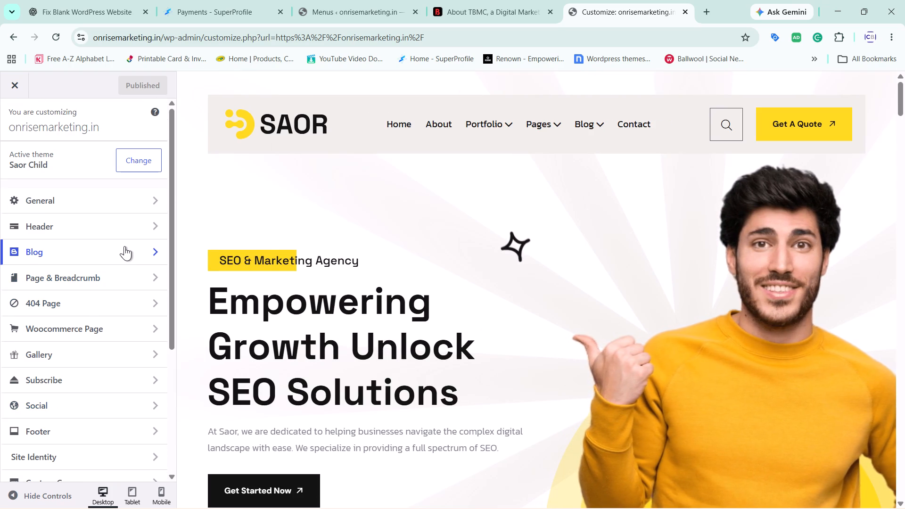
click(145, 203)
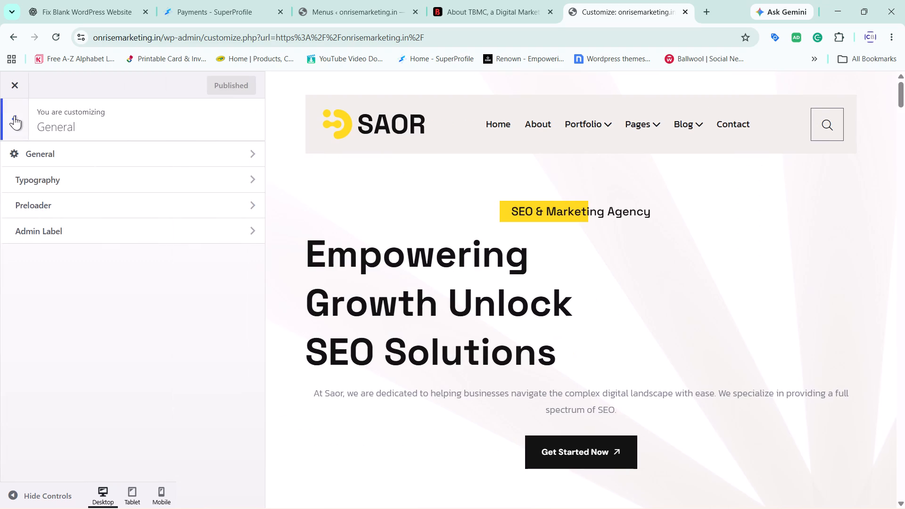
click(14, 115)
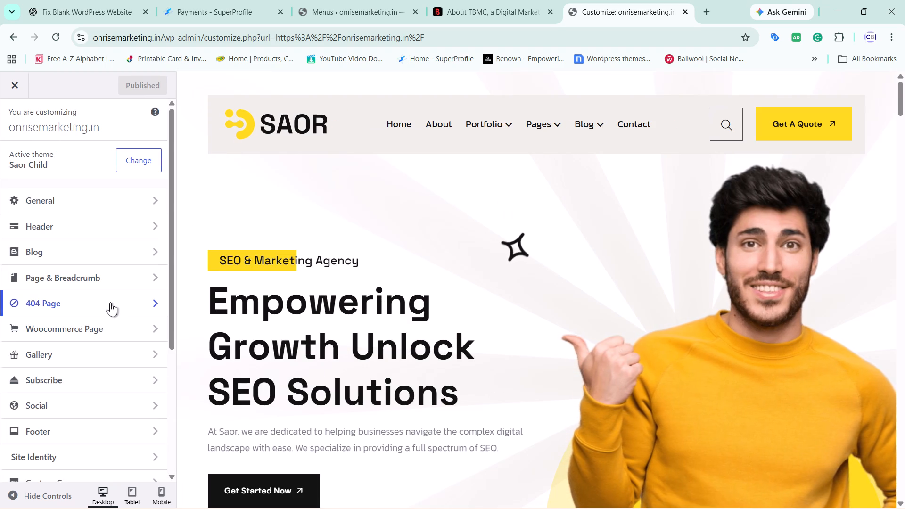
scroll(110, 302, down, 2)
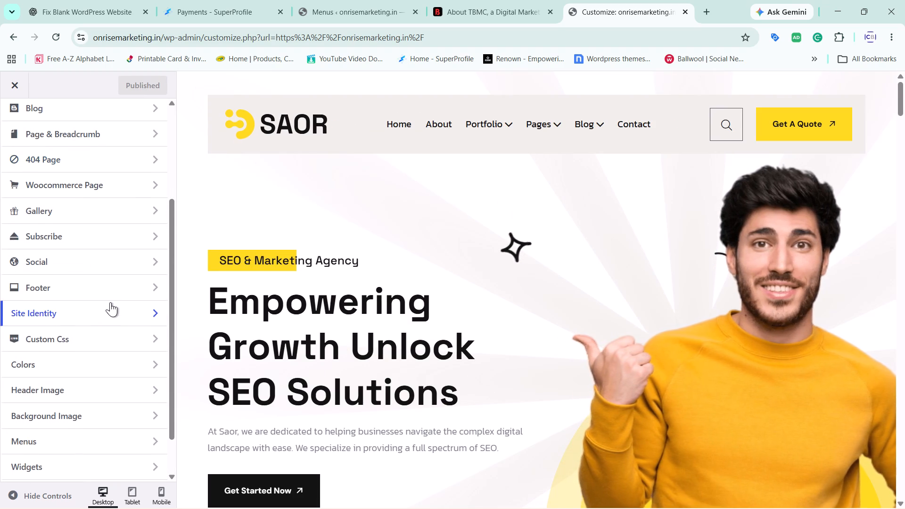
scroll(110, 302, down, 1)
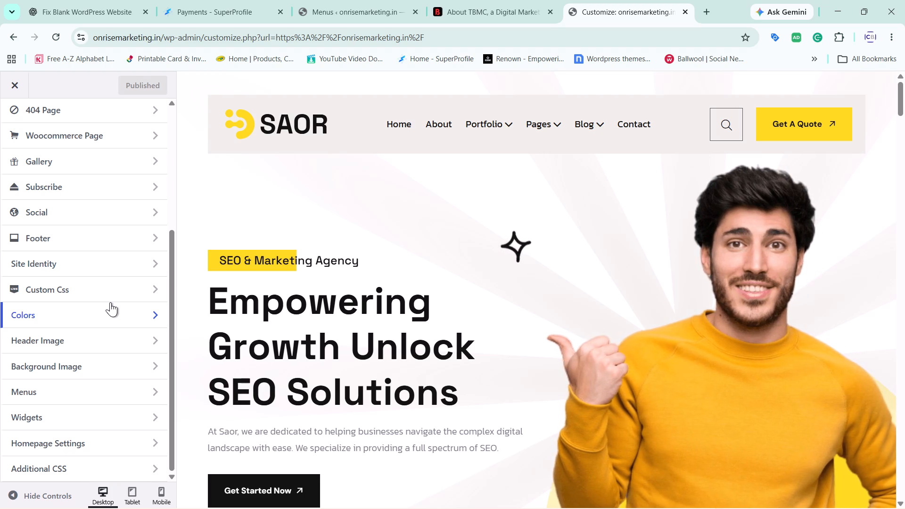
scroll(96, 261, down, 2)
scroll(111, 337, down, 1)
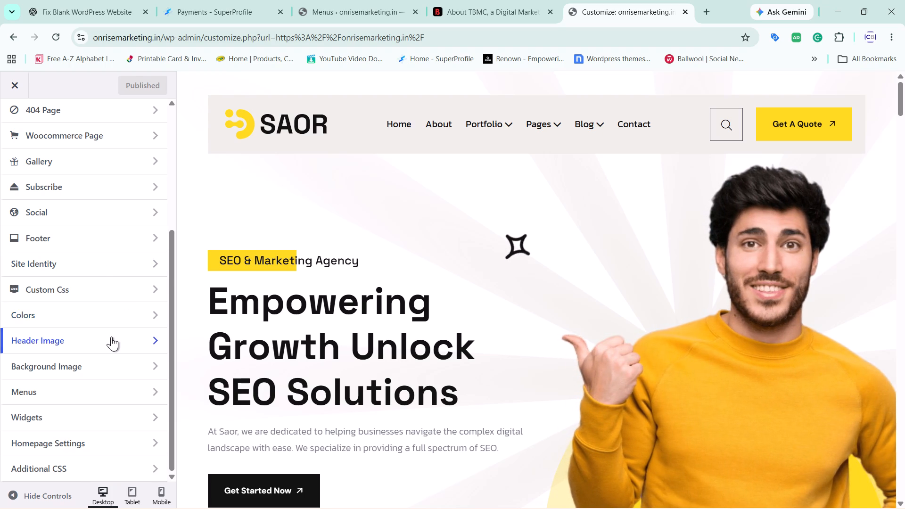
scroll(111, 337, down, 1)
scroll(106, 387, up, 3)
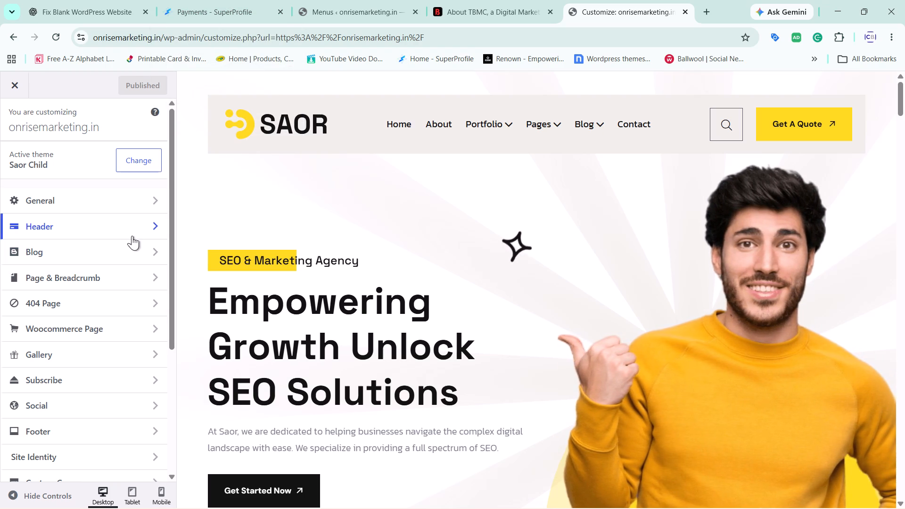
scroll(129, 278, down, 4)
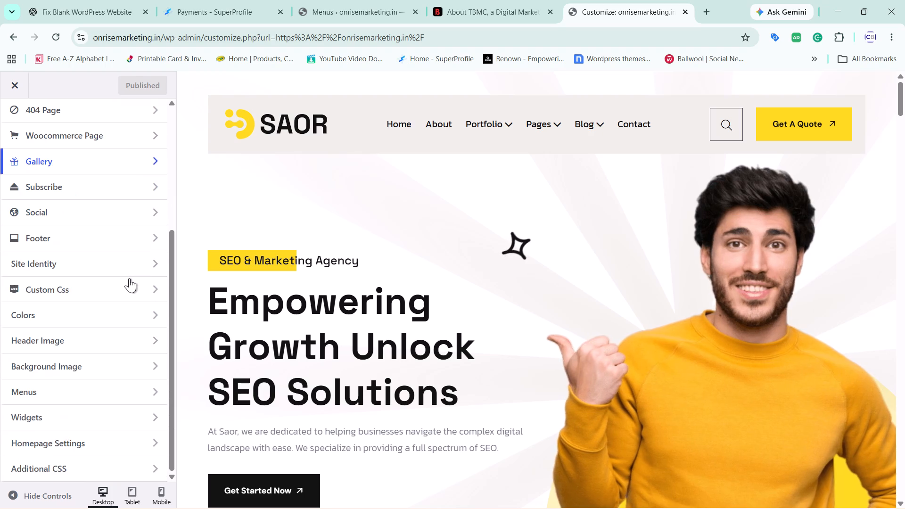
scroll(129, 278, up, 7)
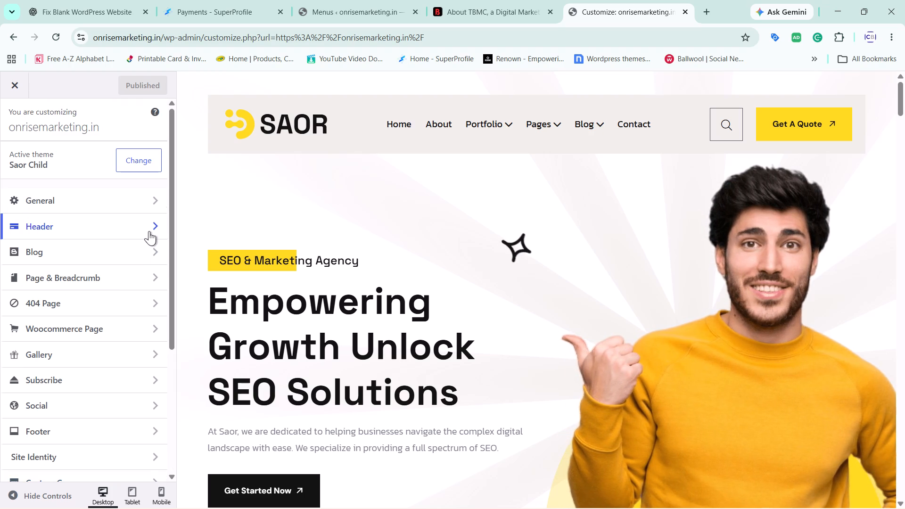
Check the options in the customizer's Header section once more and close the customizer, returning to the live home page.
click(149, 230)
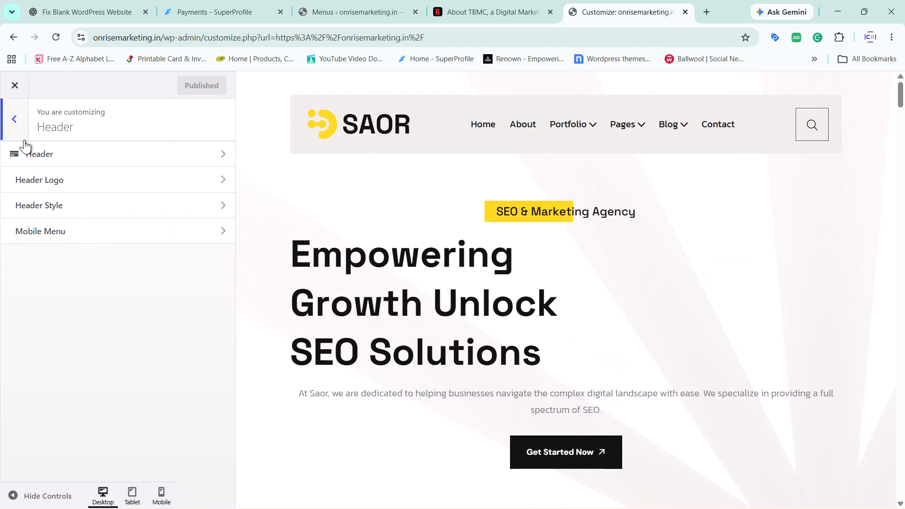
click(7, 121)
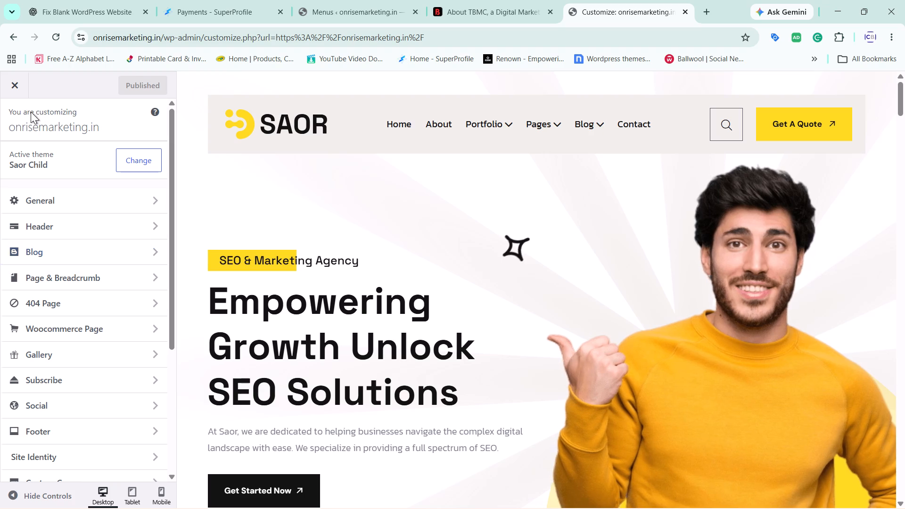
click(18, 92)
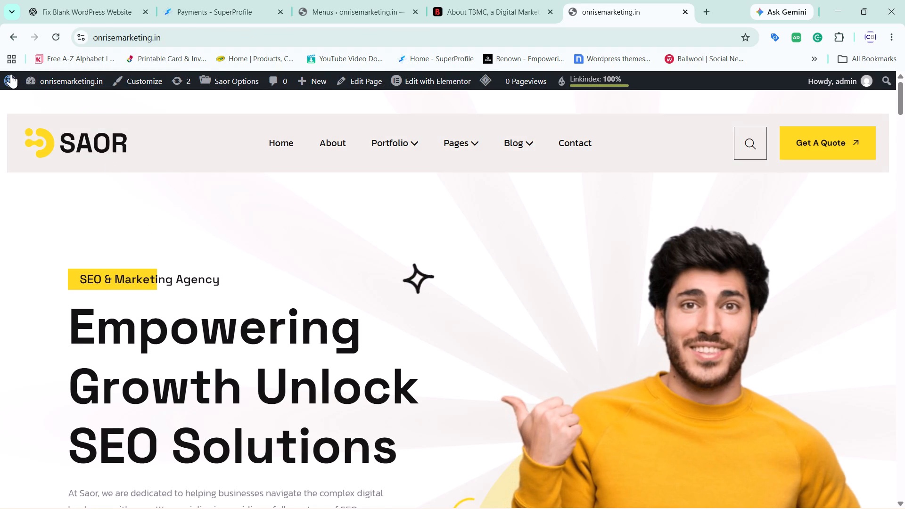
Reopen the theme customizer for the home page, look through its section list and examine the Header Image settings.
click(141, 75)
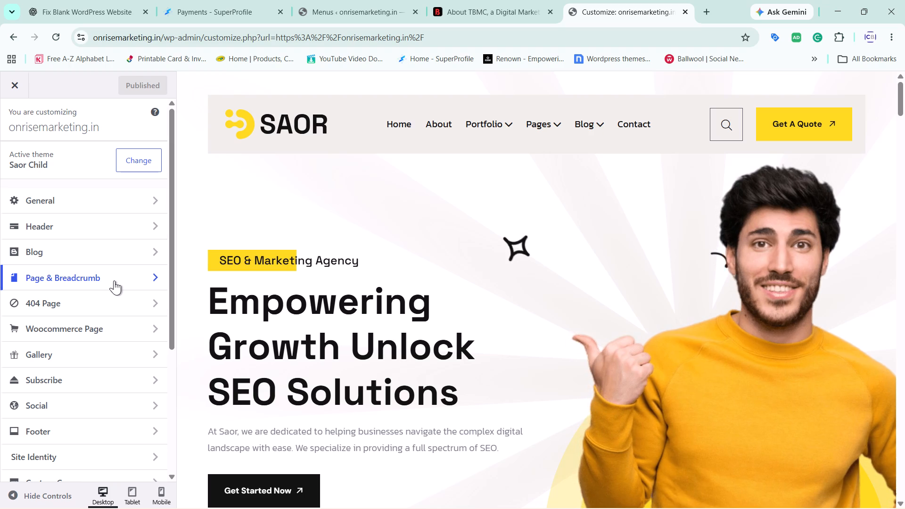
scroll(122, 289, down, 2)
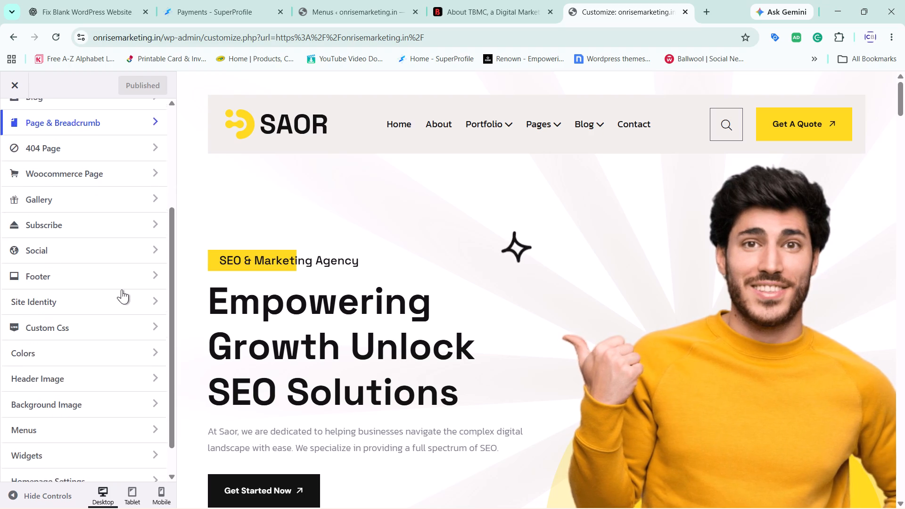
scroll(122, 289, down, 2)
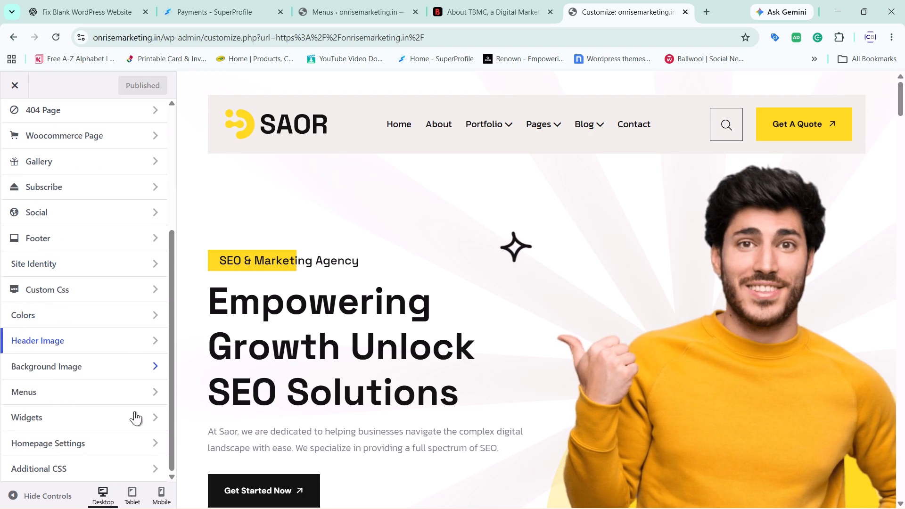
click(128, 342)
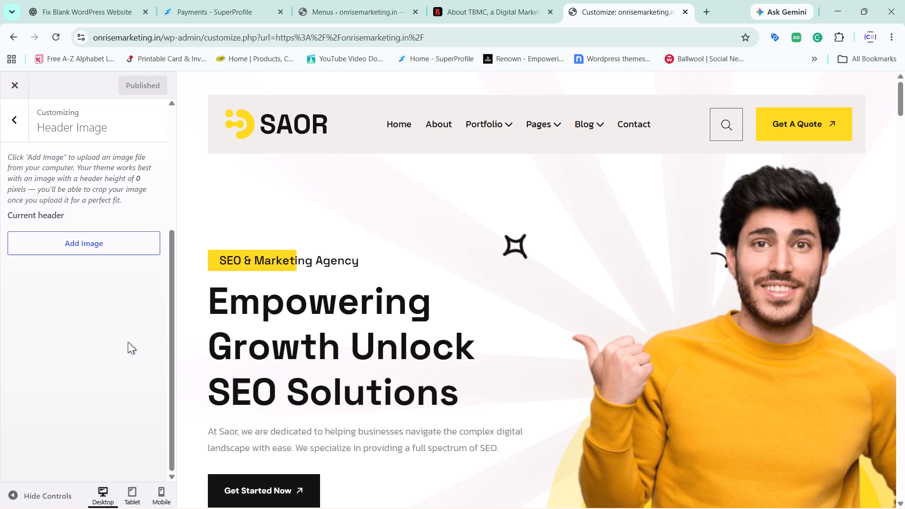
click(18, 116)
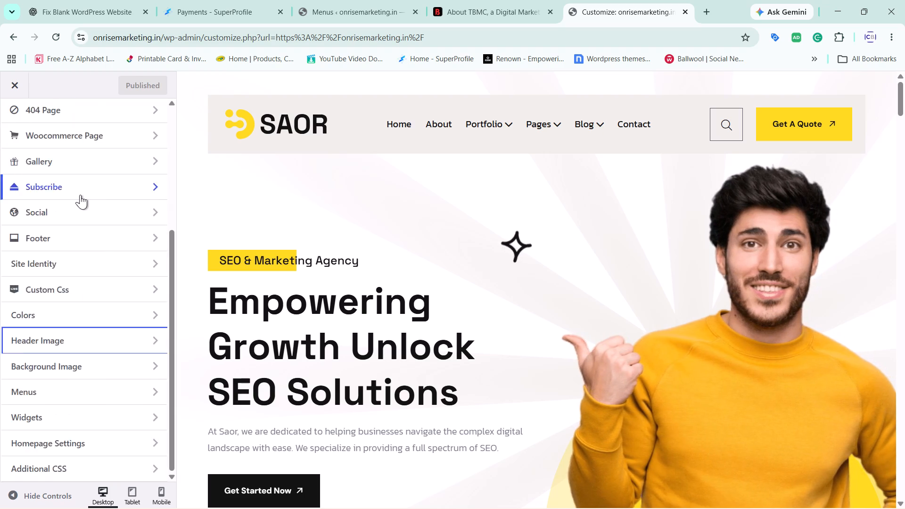
scroll(80, 195, up, 4)
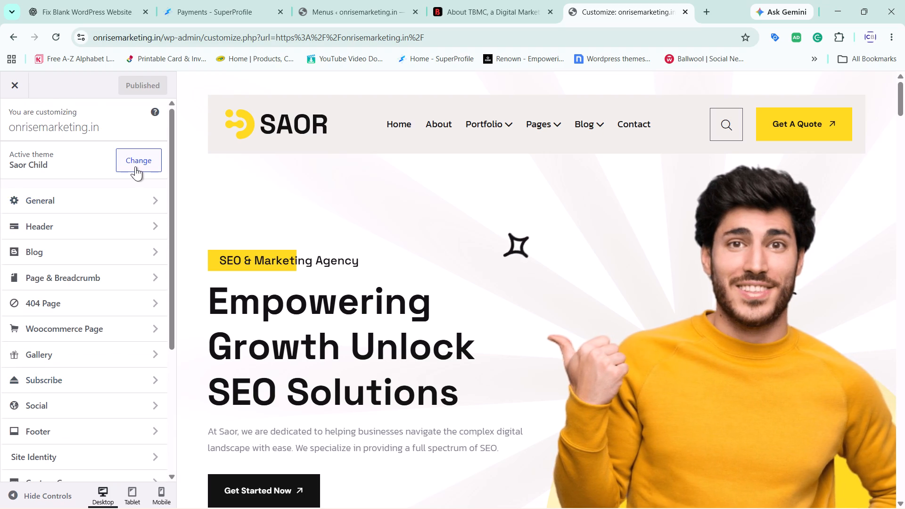
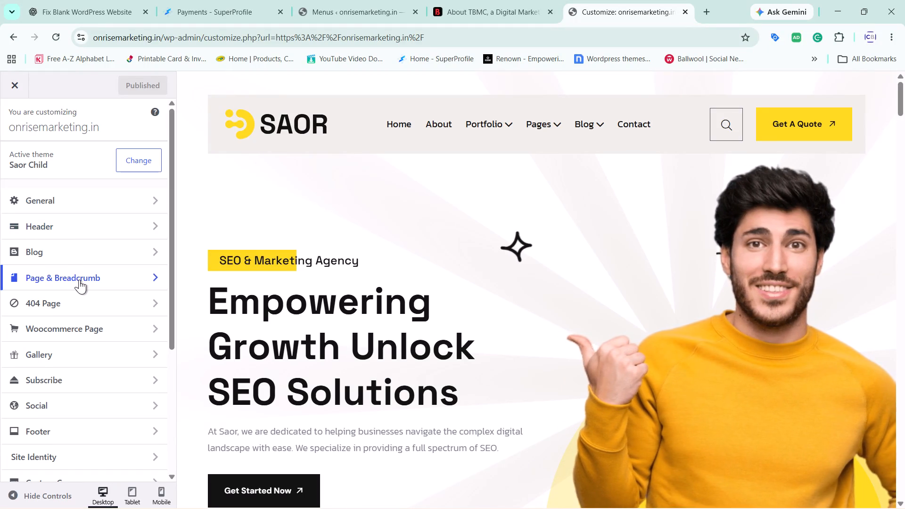
Examine the Pre-built Footer / Footer Builder settings in the customizer's Footer section and return to the section list.
scroll(79, 279, down, 2)
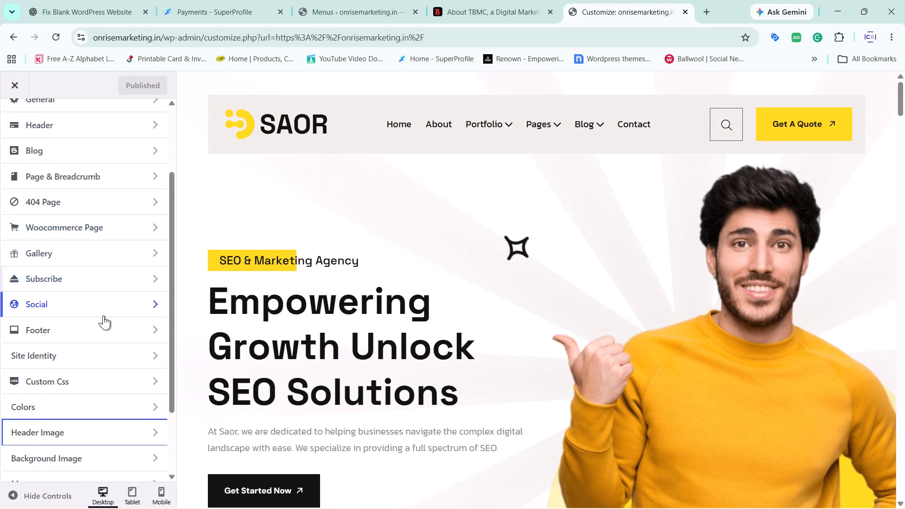
click(115, 335)
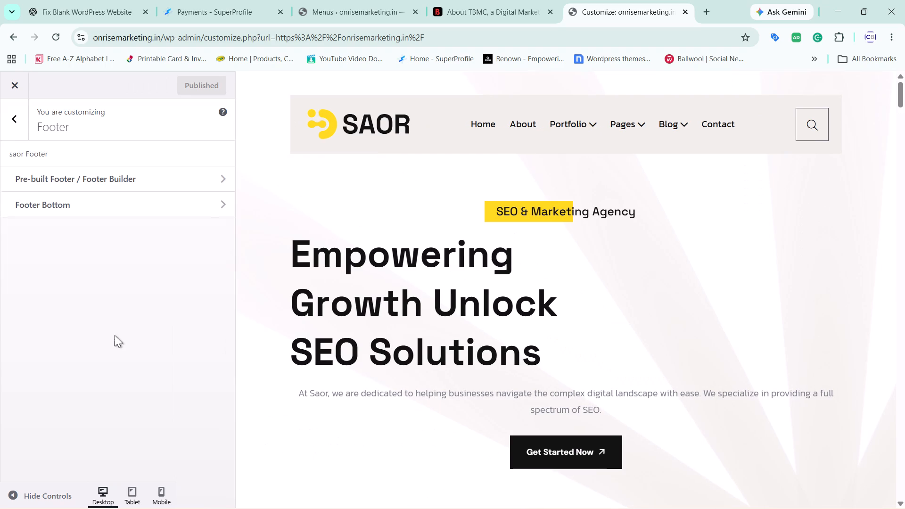
click(126, 180)
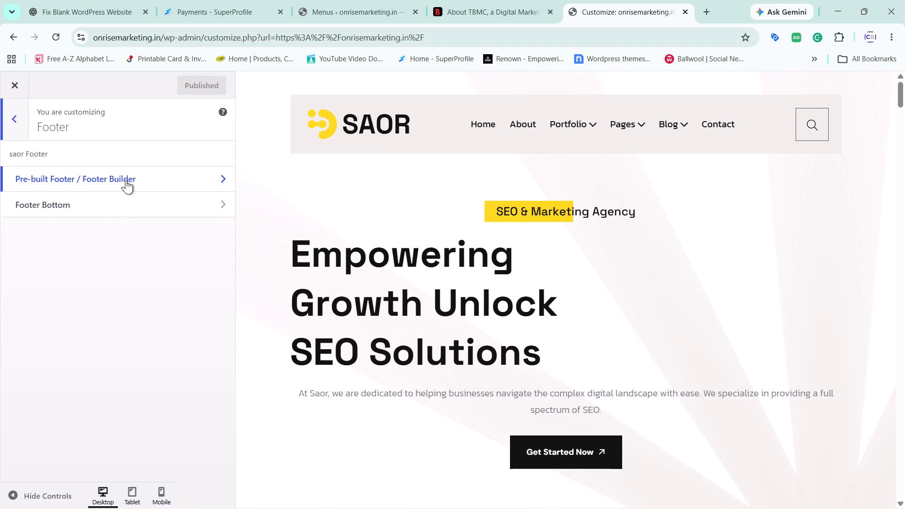
click(21, 116)
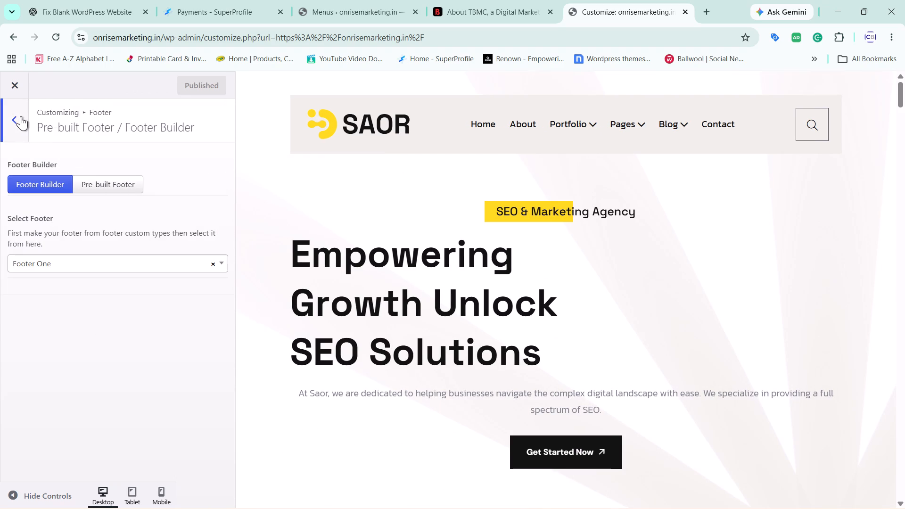
click(21, 116)
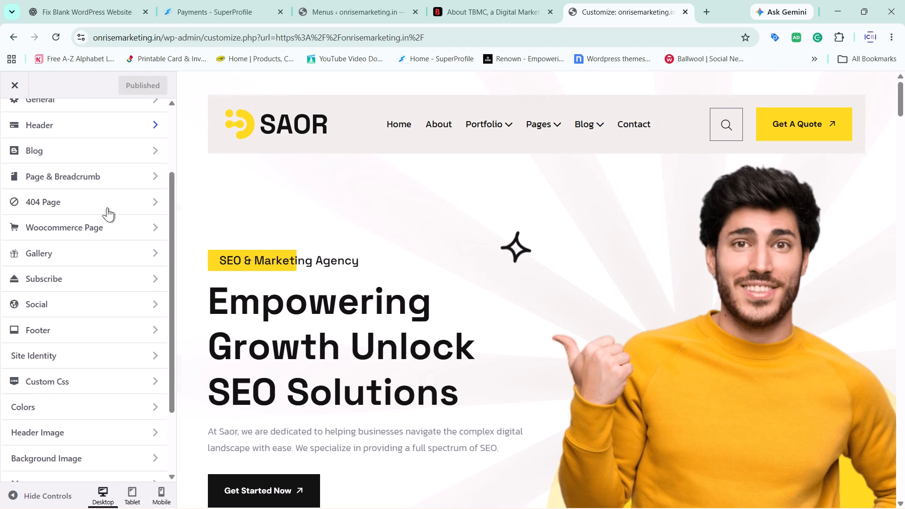
Open the customizer's Homepage Settings and look through the pages available as the static homepage.
scroll(125, 300, down, 4)
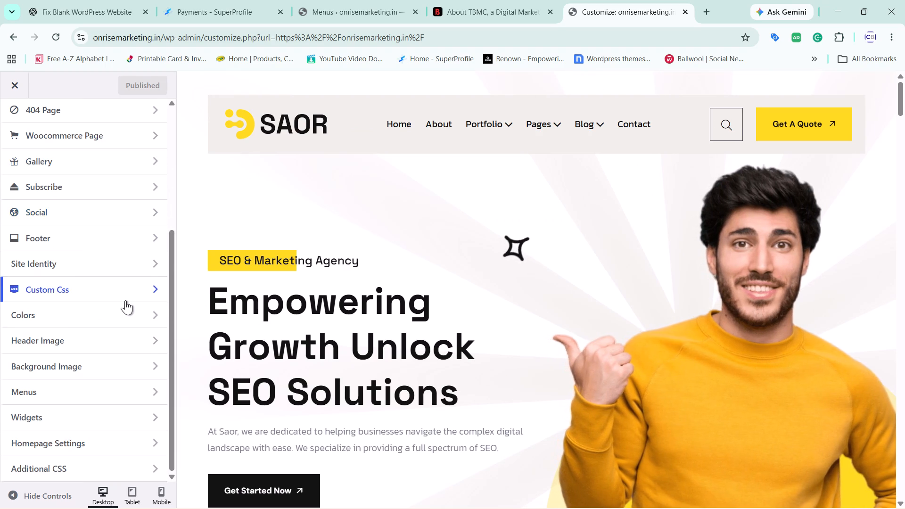
click(142, 436)
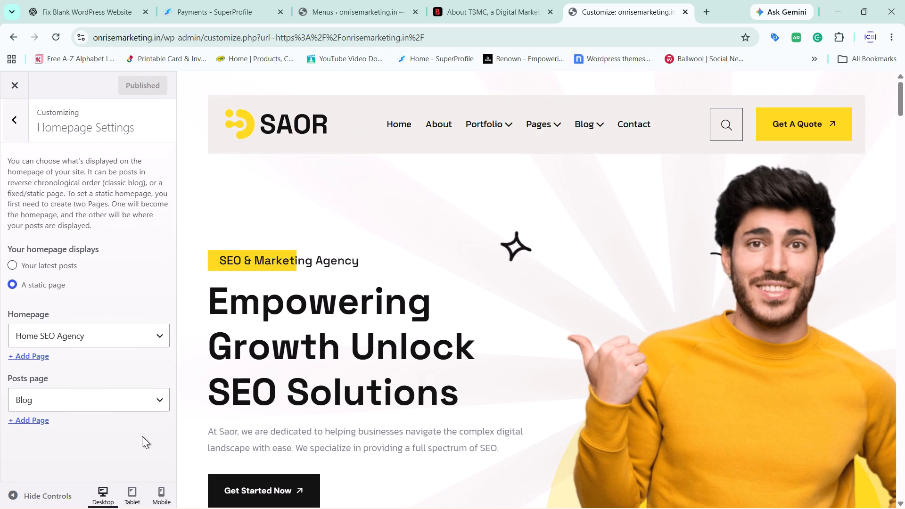
click(135, 335)
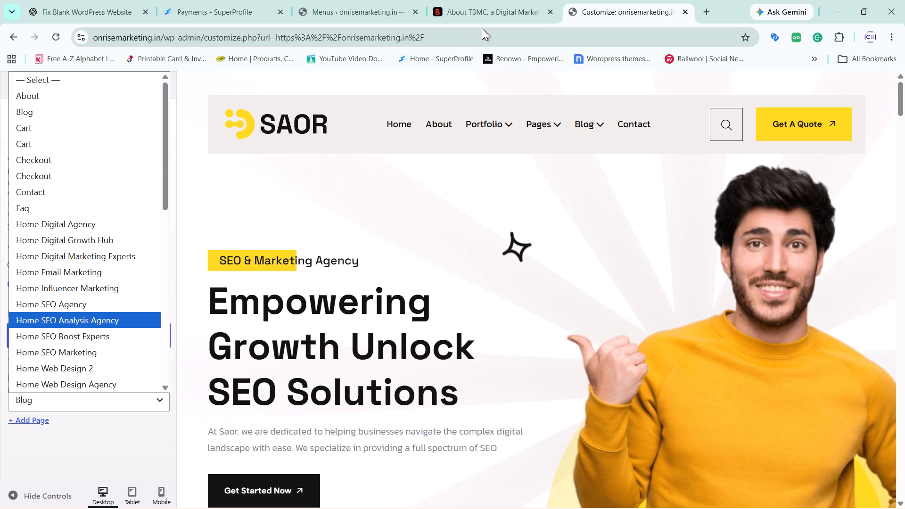
Open onrisemarketing.in in a new browser tab, test the navigation's Home link, and load the live home page again.
click(708, 14)
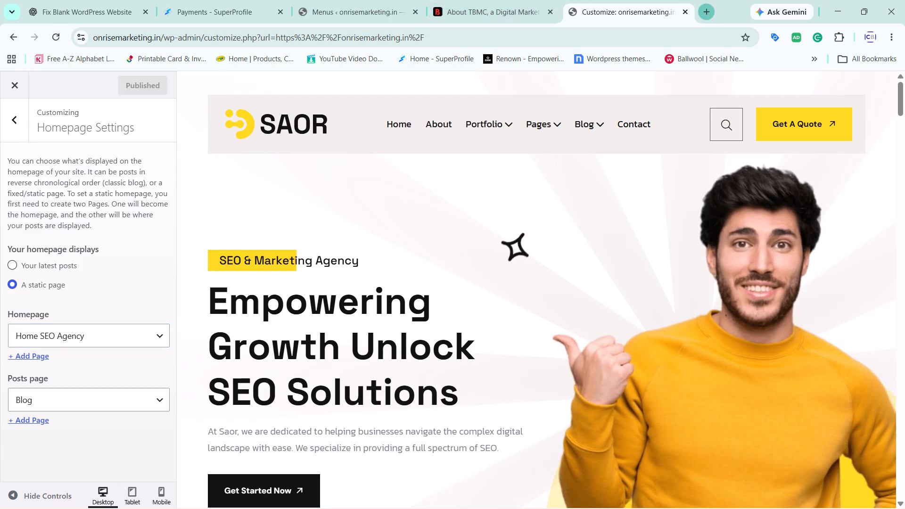
click(485, 34)
text(on)
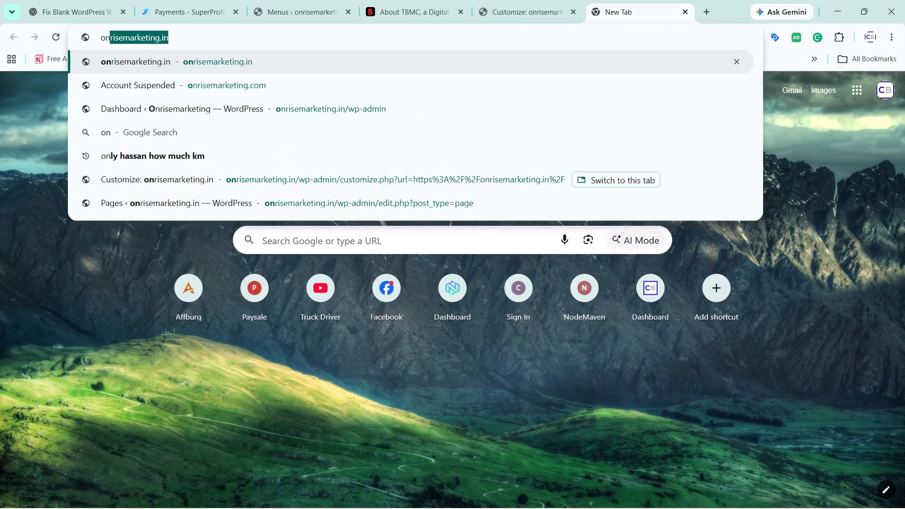
key(Return)
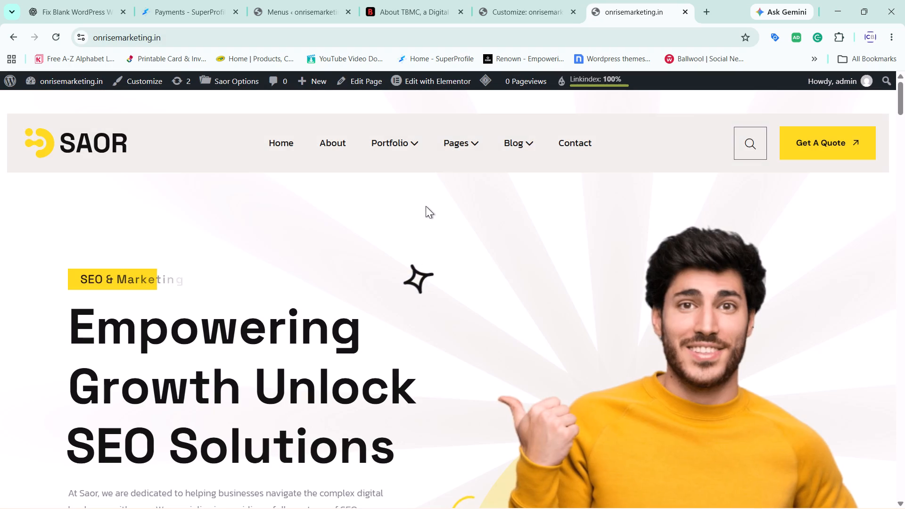
click(293, 144)
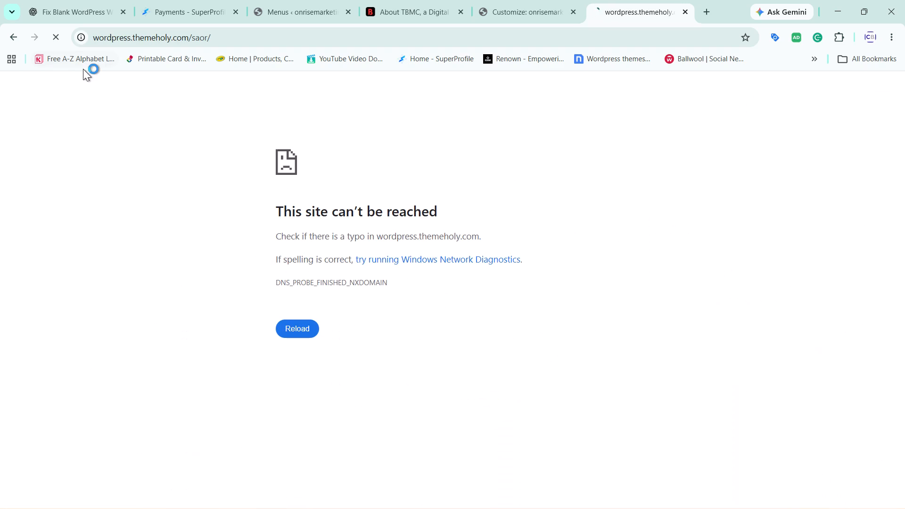
click(16, 36)
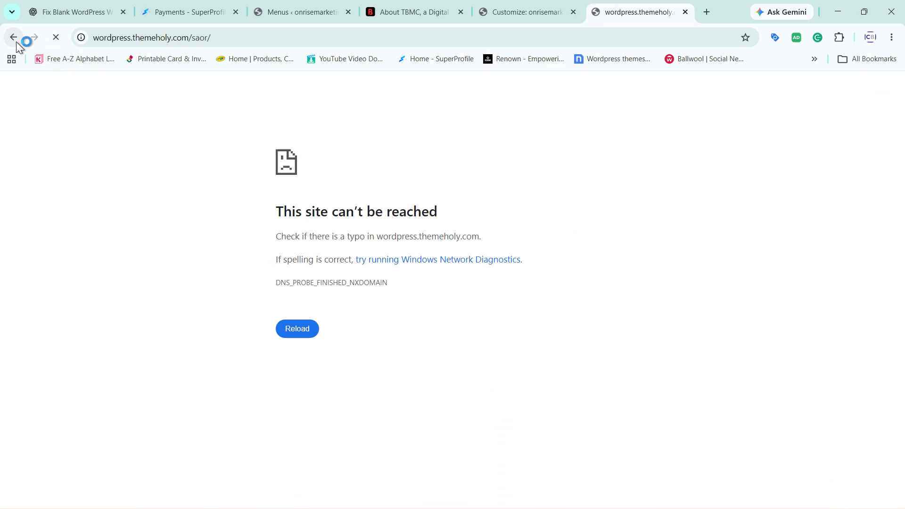
click(16, 36)
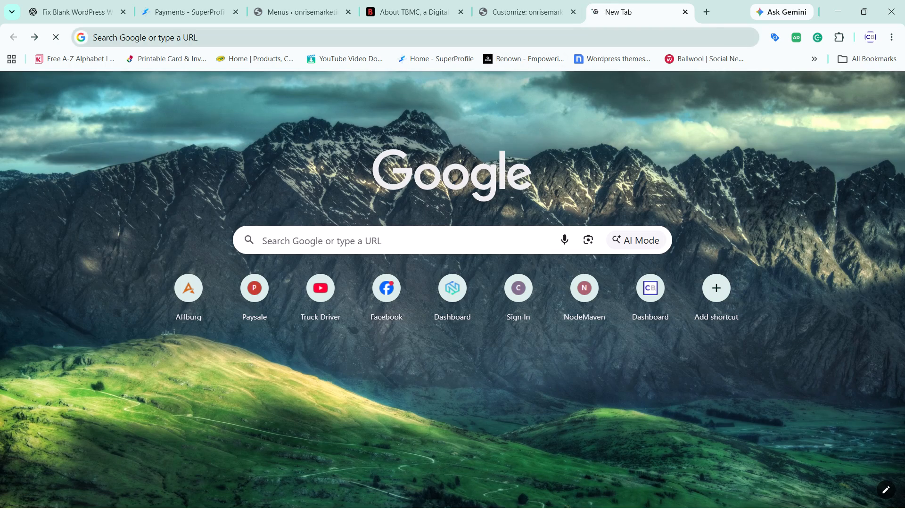
click(477, 38)
key(o)
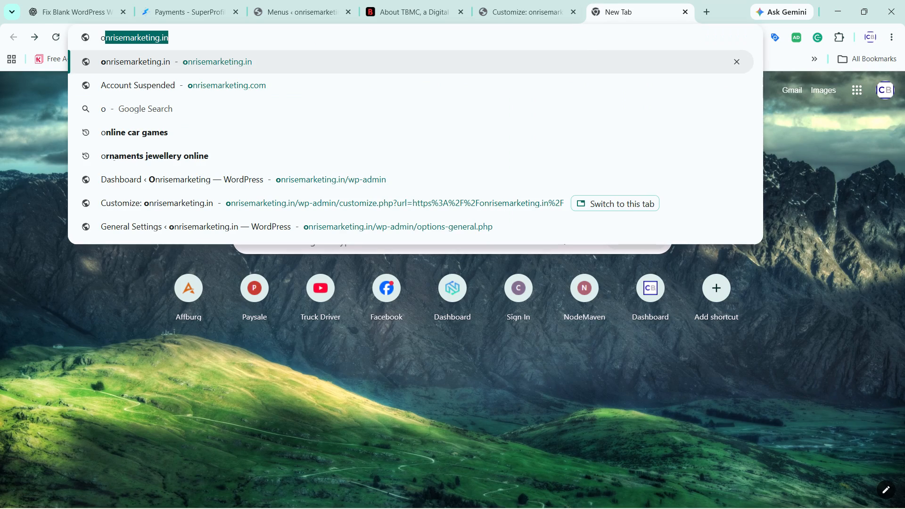
key(Return)
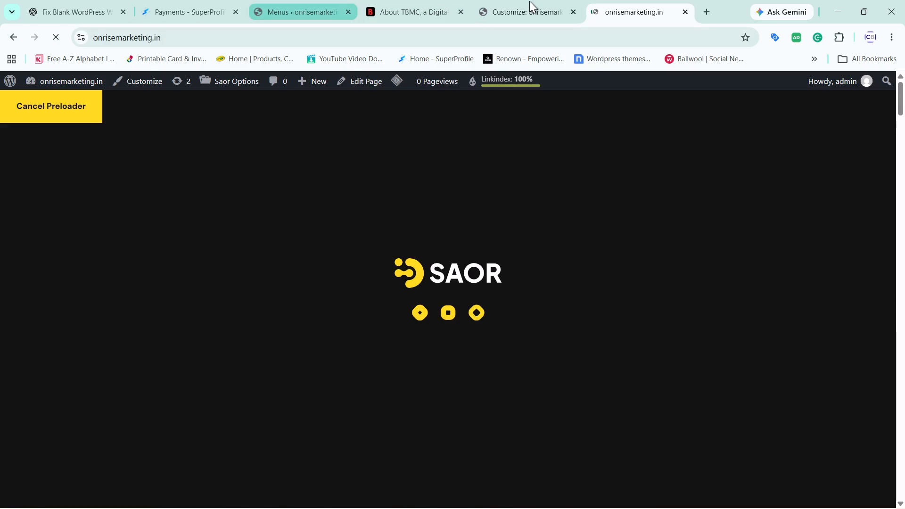
Set the static homepage to Home SEO Analysis Agency in the customizer and publish the change.
click(530, 1)
click(104, 341)
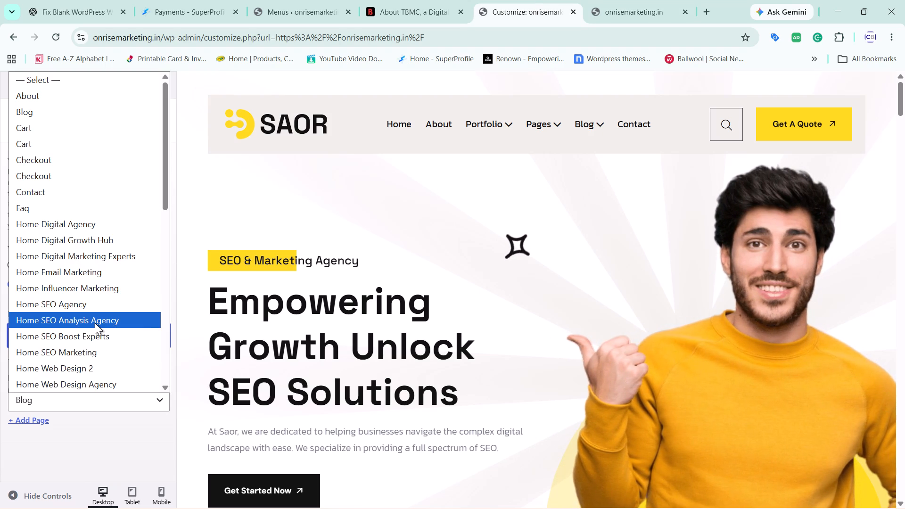
click(95, 323)
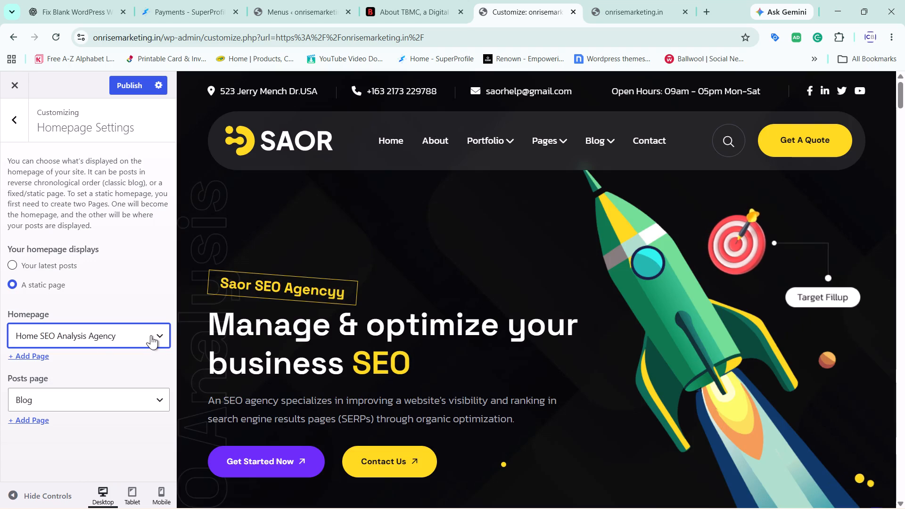
scroll(151, 335, down, 3)
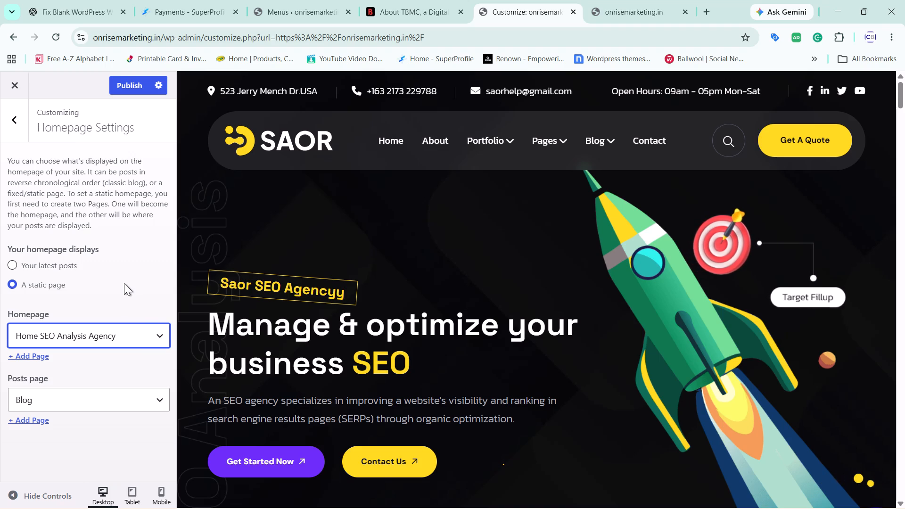
click(127, 86)
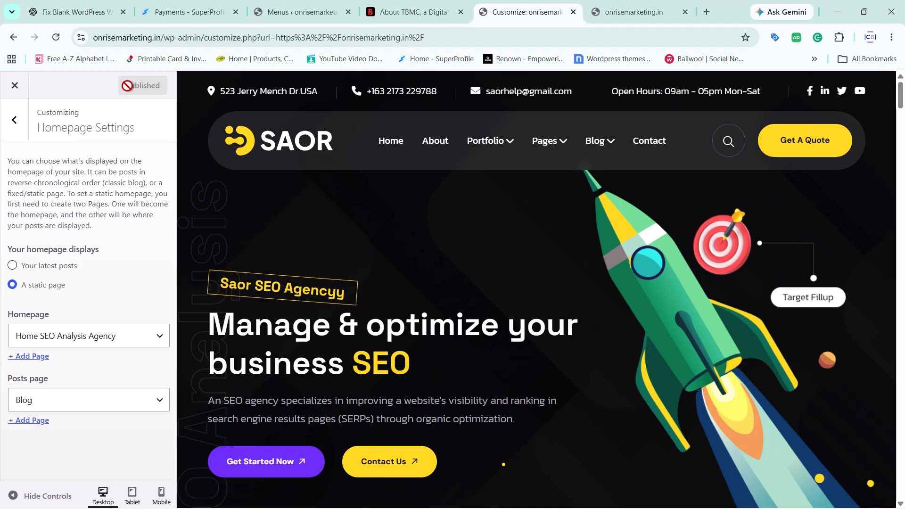
Reload the live onrisemarketing.in site and review the home page's sections against the customizer preview.
click(603, 0)
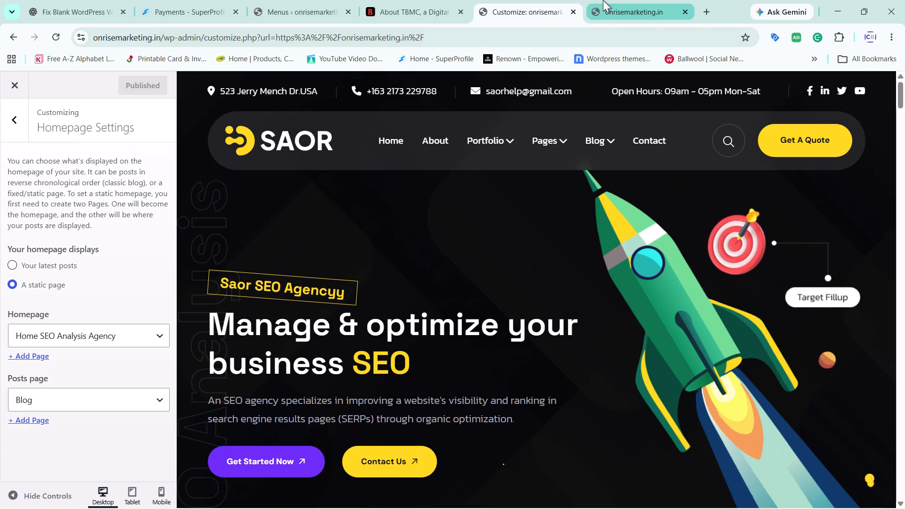
click(62, 41)
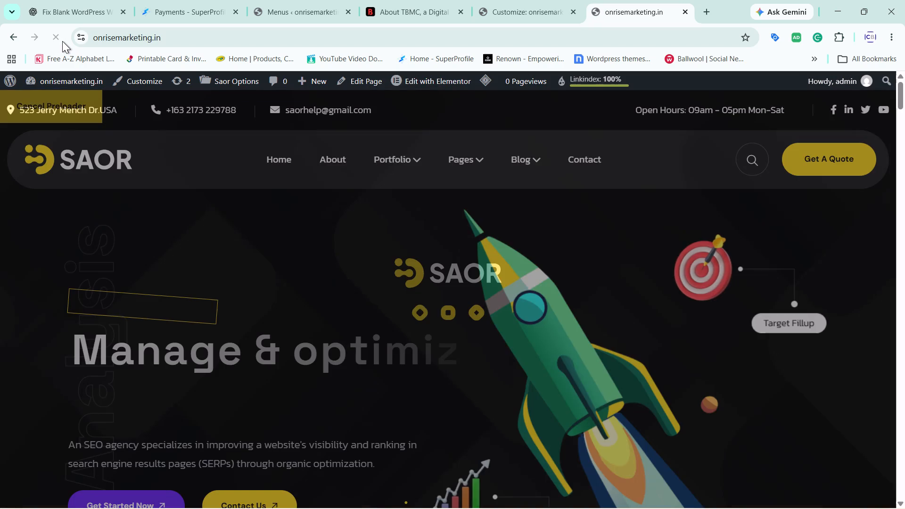
scroll(376, 271, down, 3)
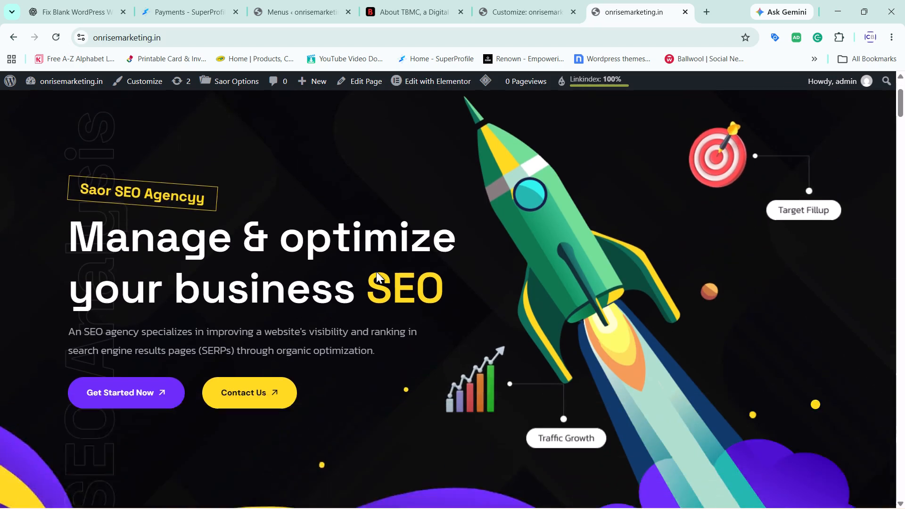
scroll(376, 271, down, 4)
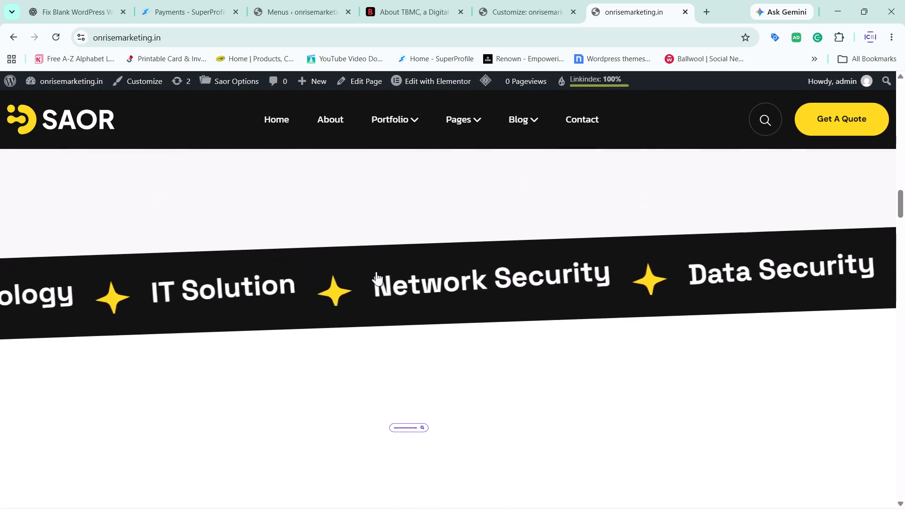
scroll(449, 263, down, 5)
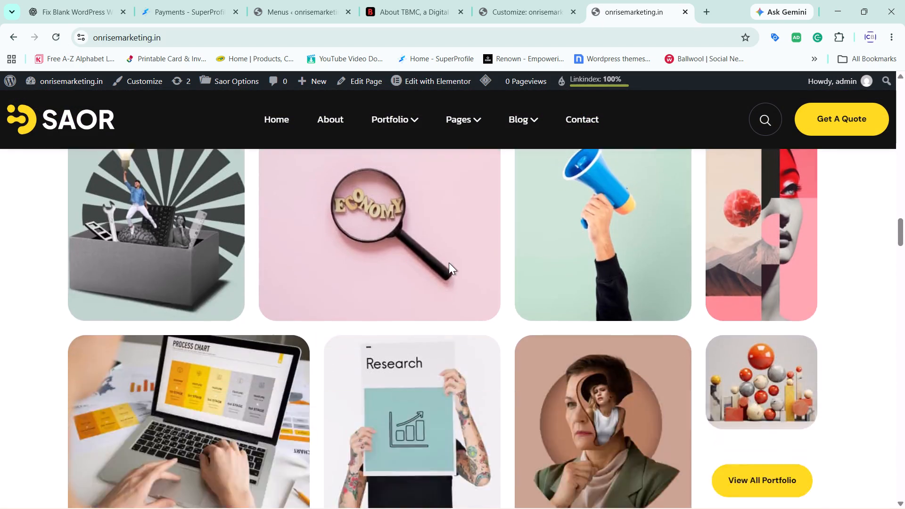
scroll(449, 263, down, 6)
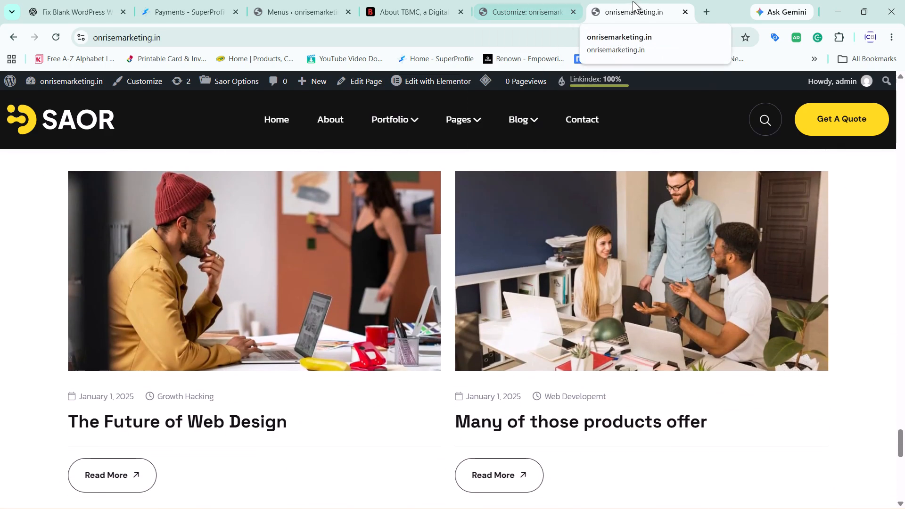
click(633, 1)
click(531, 0)
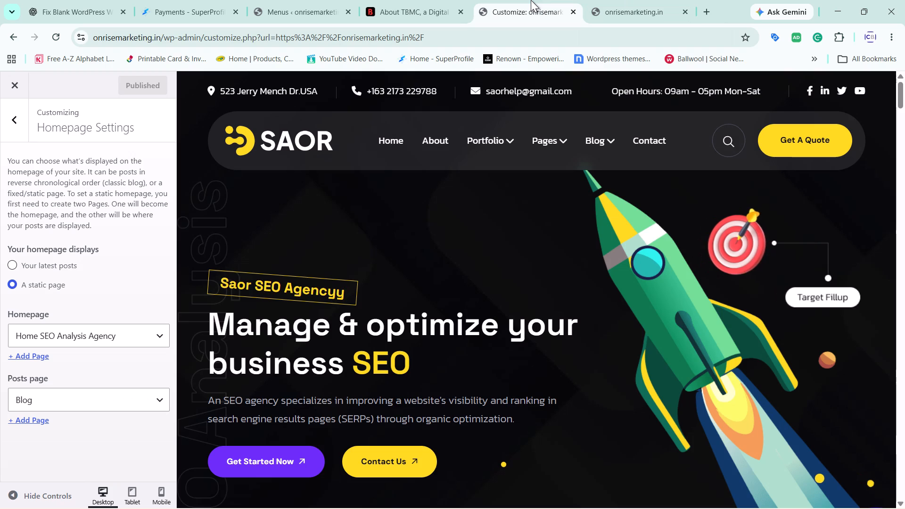
click(629, 0)
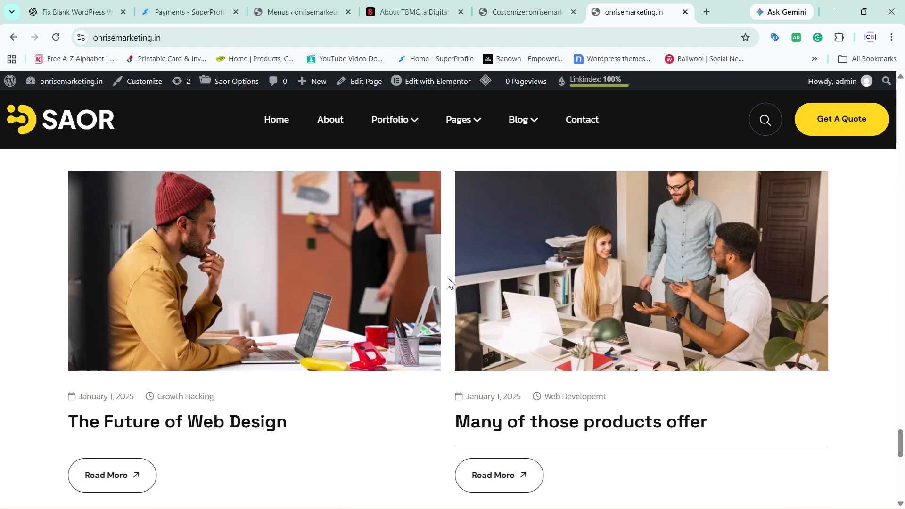
scroll(446, 278, up, 14)
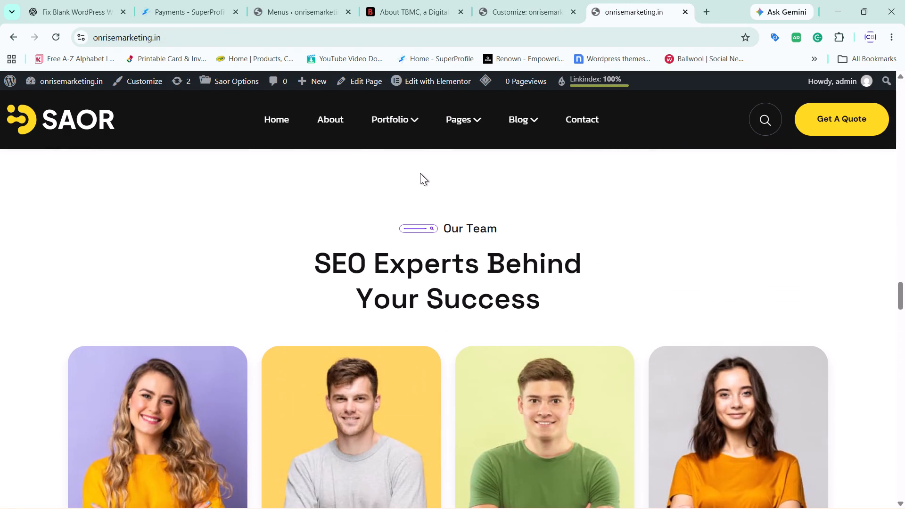
Examine the customizer's Header Image and Background Image settings and return to the section list.
click(535, 0)
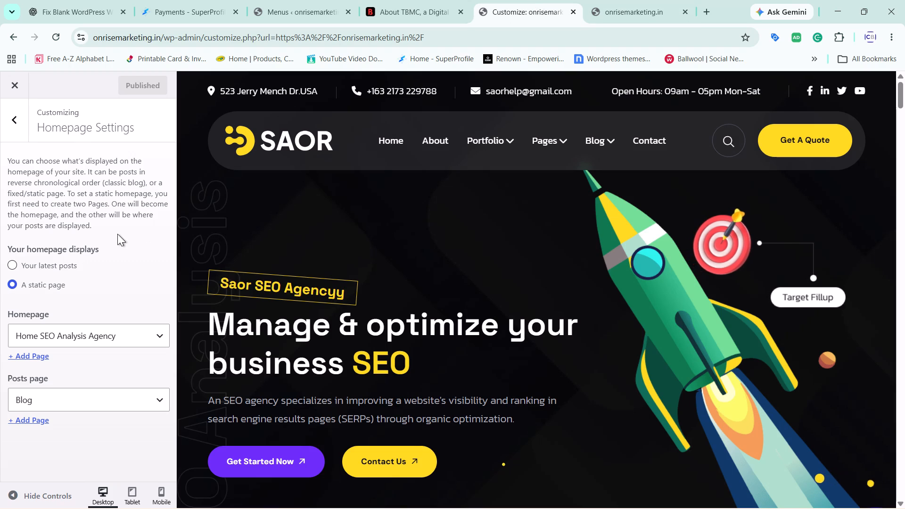
click(14, 115)
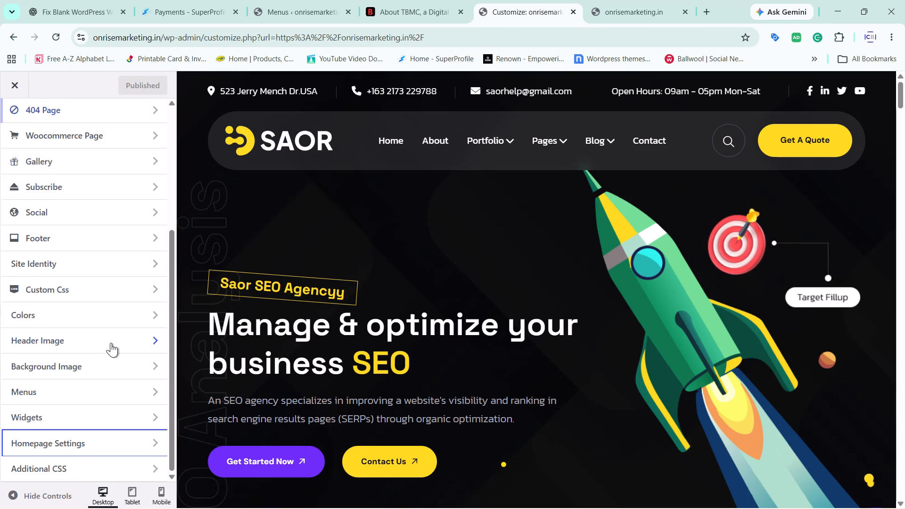
click(99, 344)
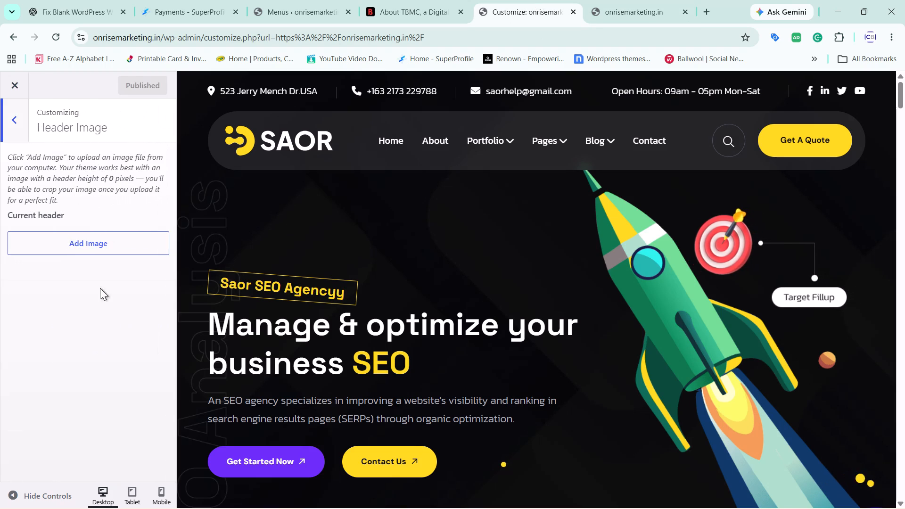
click(18, 117)
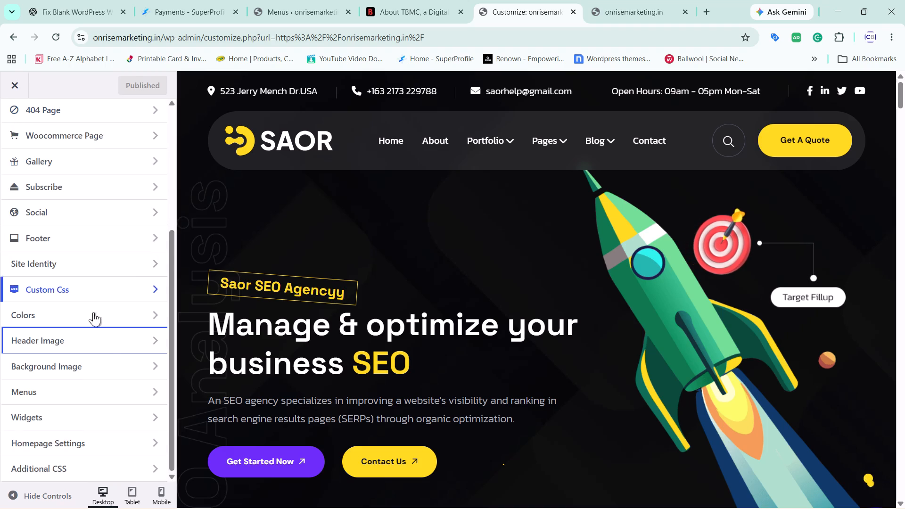
click(103, 356)
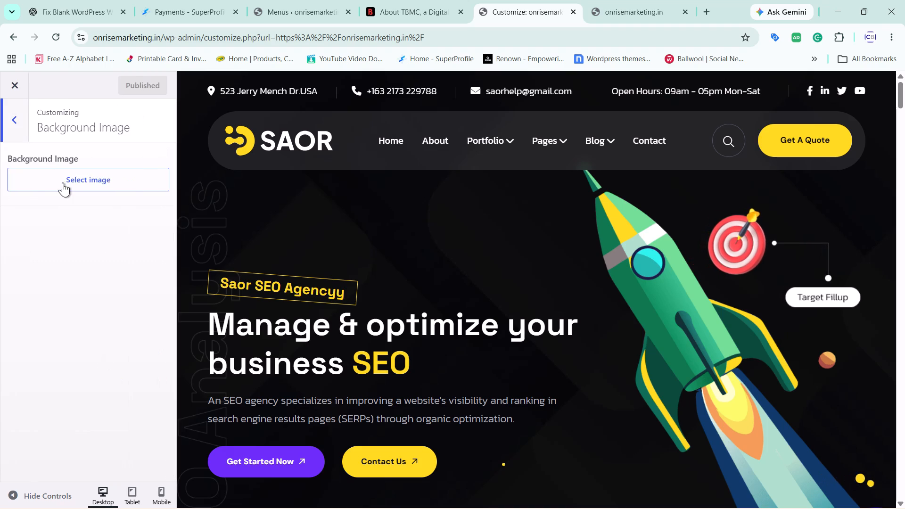
click(18, 114)
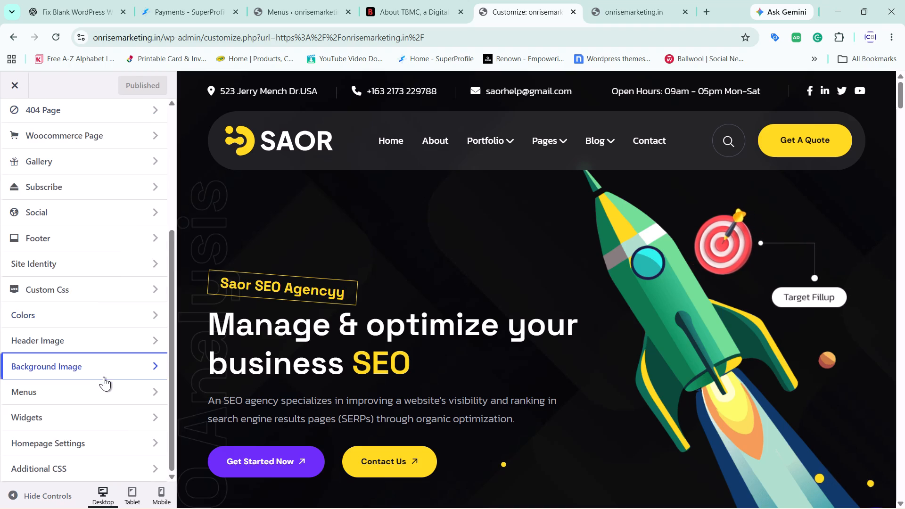
Open the customizer's Menus settings and examine the available menus and the menu location section.
click(98, 386)
scroll(98, 386, down, 2)
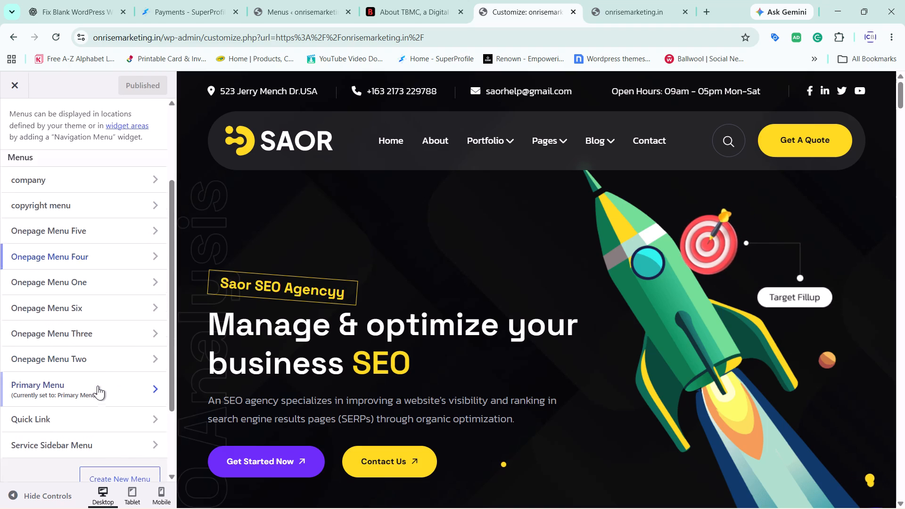
scroll(98, 386, down, 1)
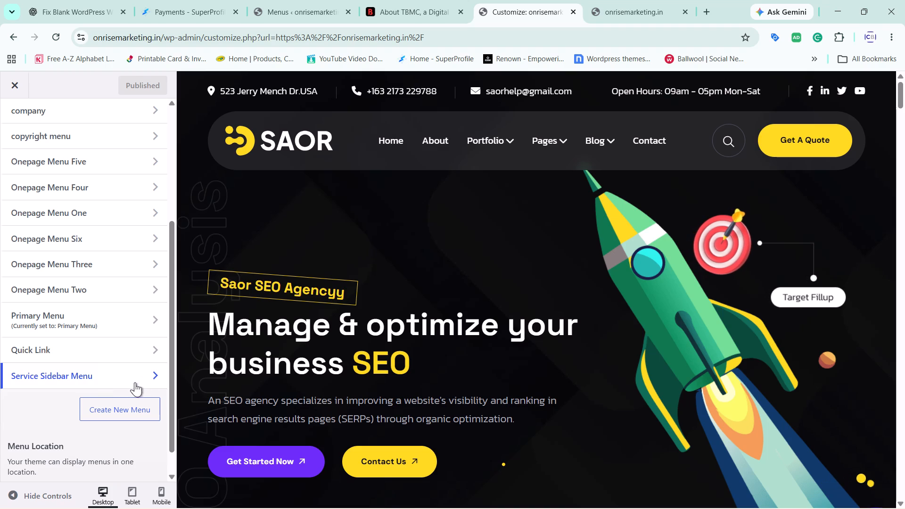
scroll(113, 338, down, 2)
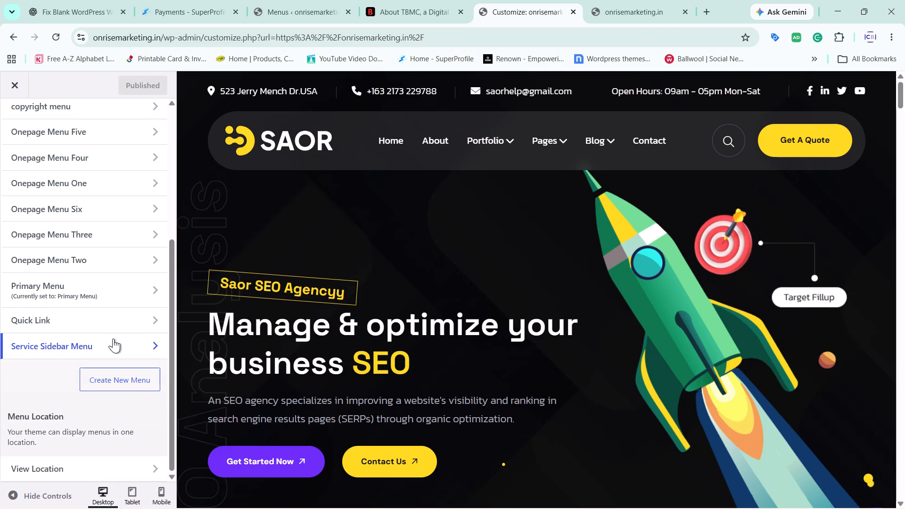
scroll(113, 338, up, 3)
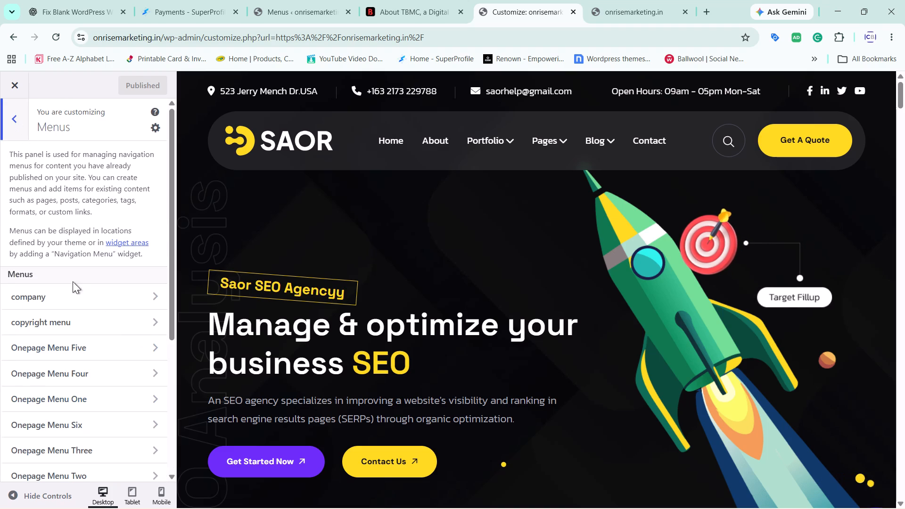
scroll(73, 325, down, 2)
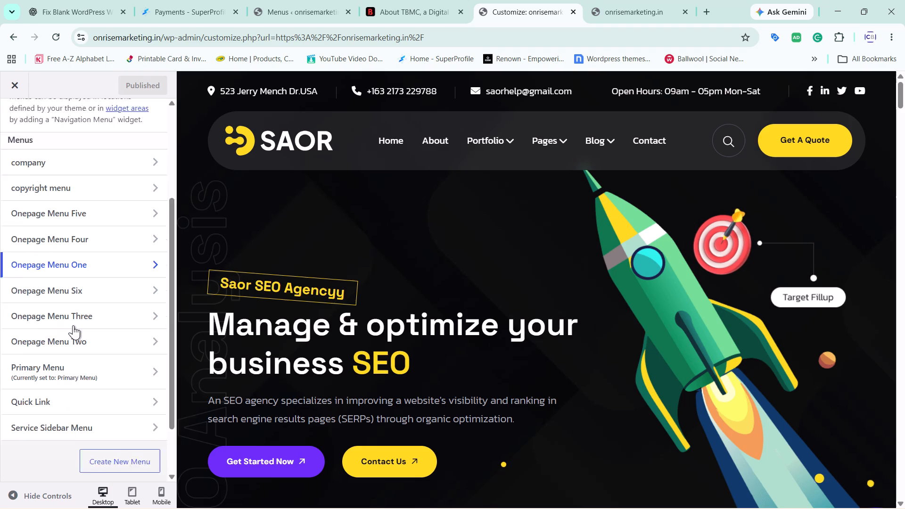
scroll(73, 325, down, 1)
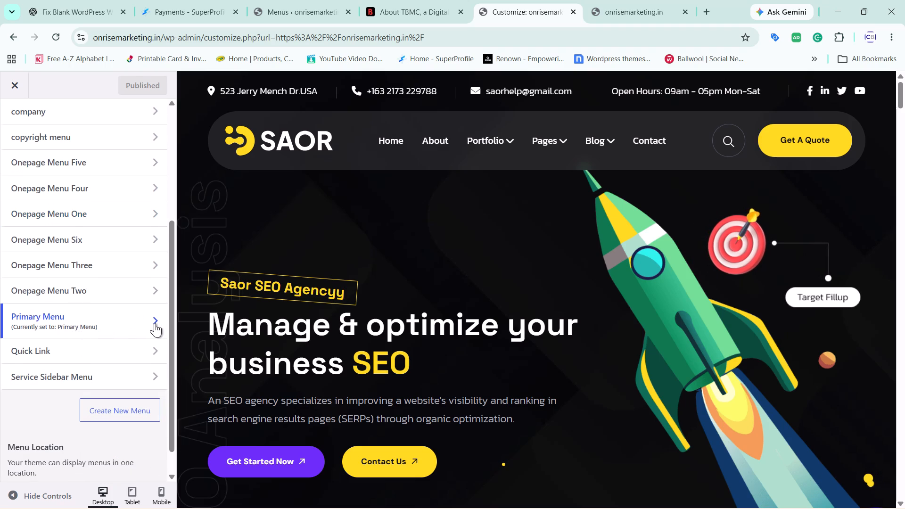
Review the Primary Menu's items, menu location and menu options, and return to the list of menus.
click(155, 323)
scroll(144, 319, down, 2)
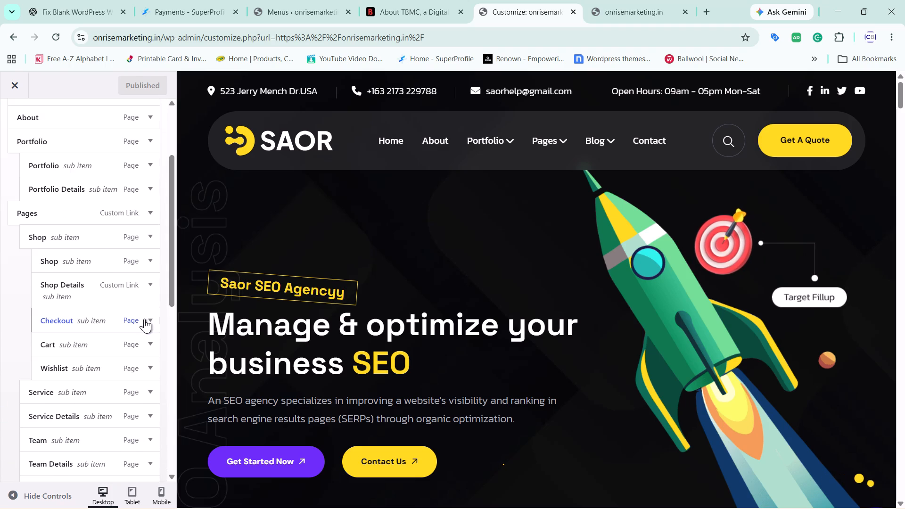
scroll(144, 319, down, 4)
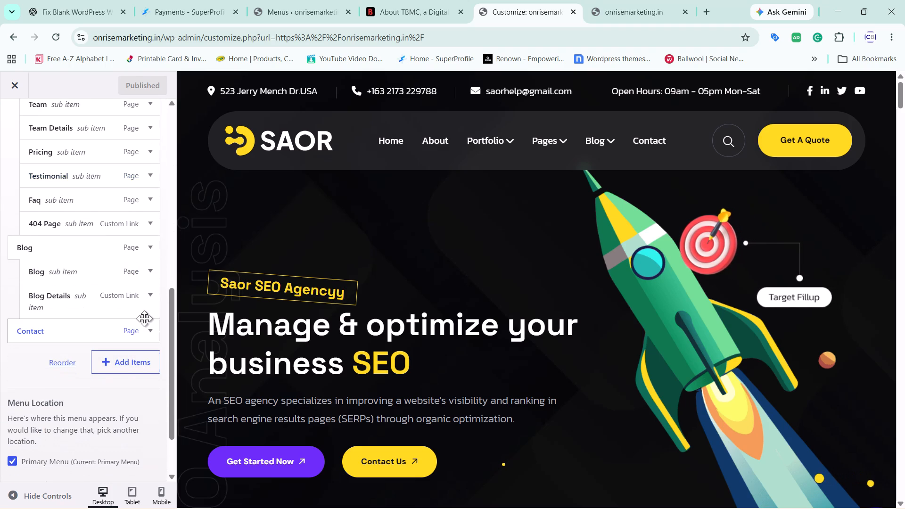
scroll(144, 319, down, 2)
scroll(144, 319, up, 2)
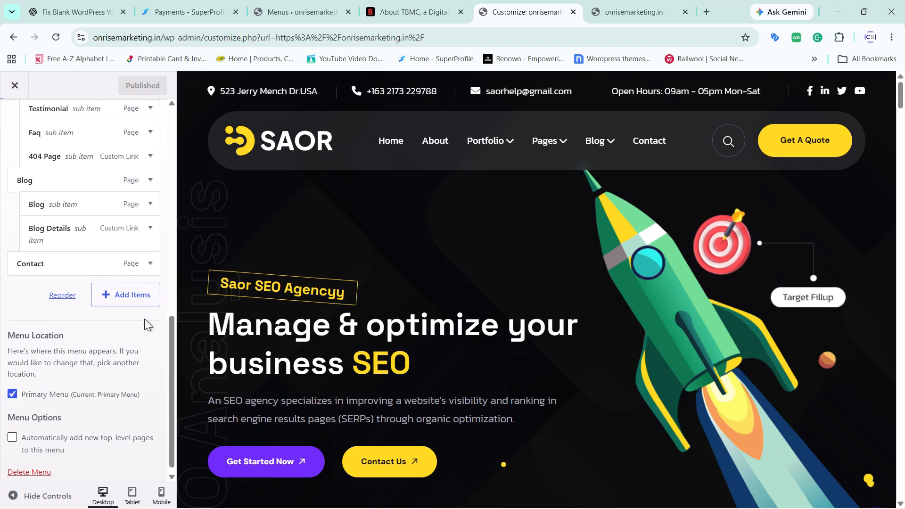
scroll(144, 319, up, 6)
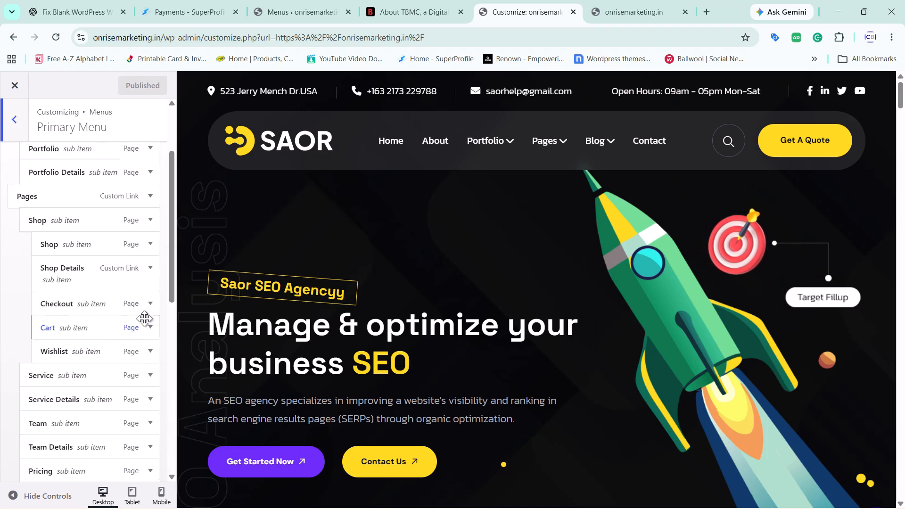
scroll(144, 319, up, 7)
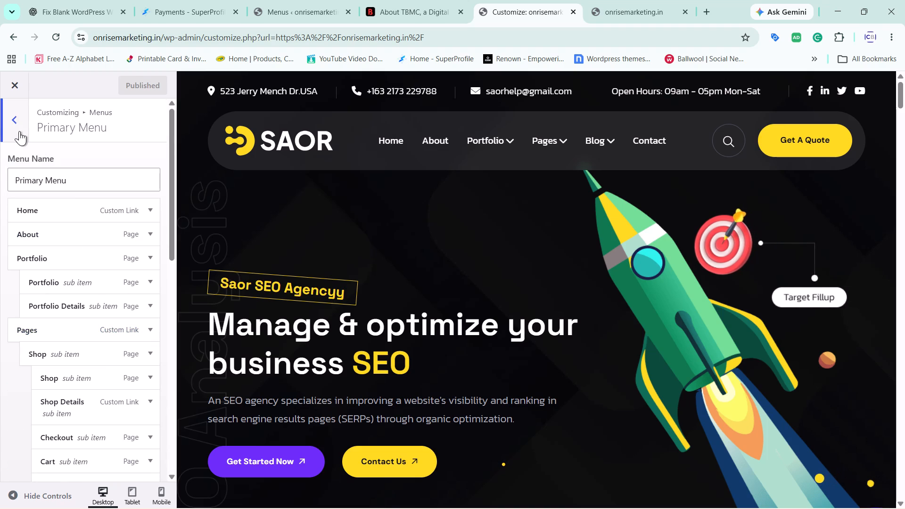
click(15, 121)
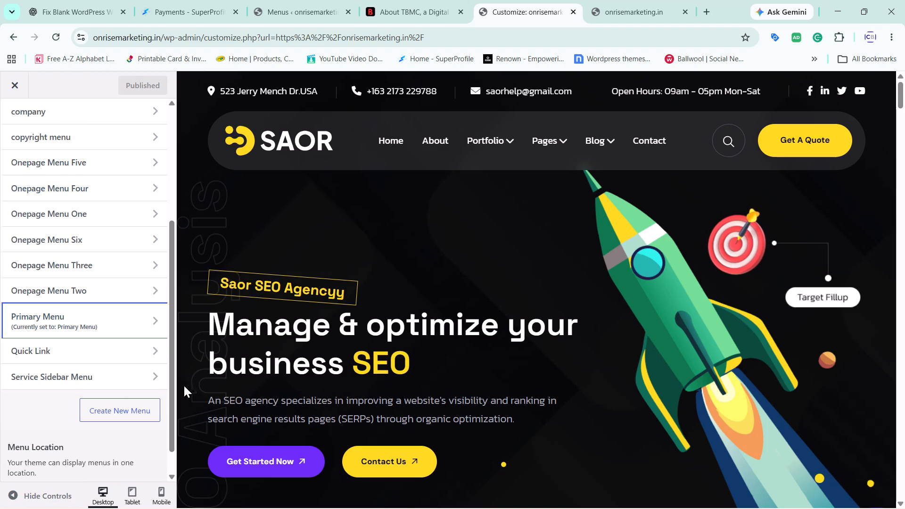
Preview the home page at tablet and mobile sizes, and return to the desktop preview.
click(142, 489)
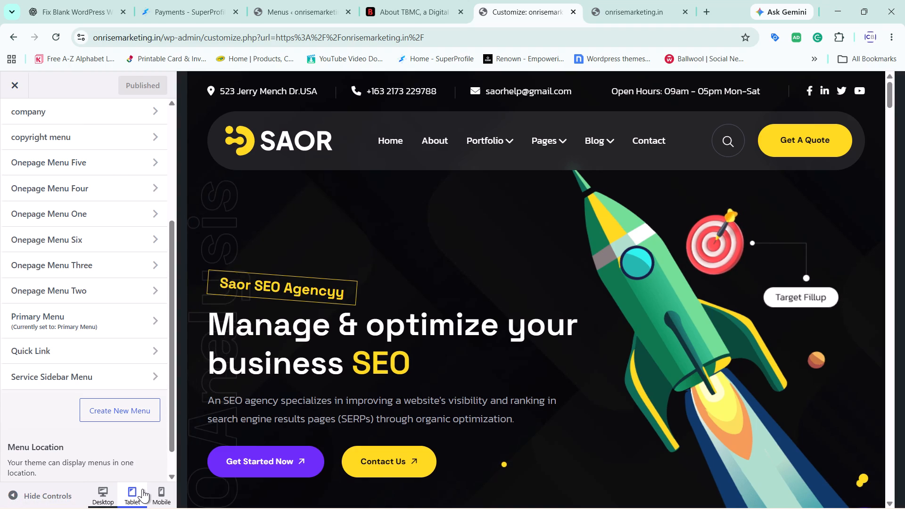
click(163, 497)
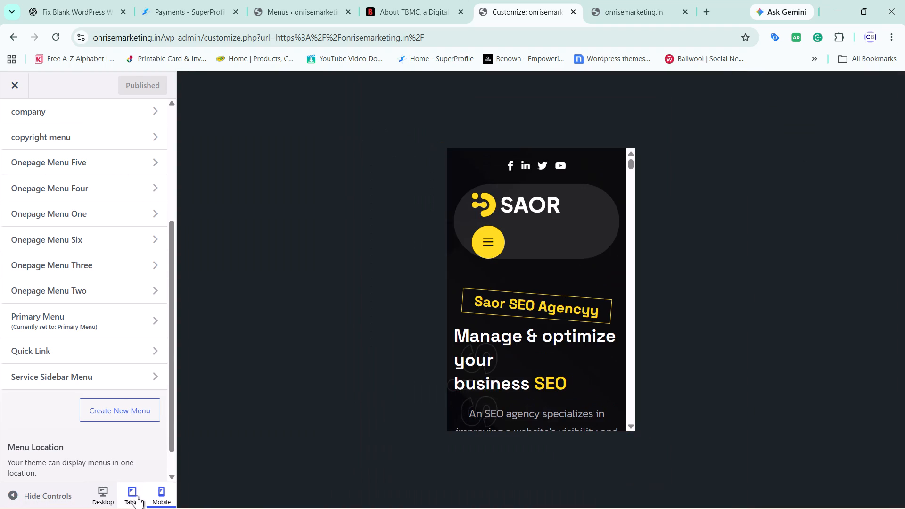
click(135, 496)
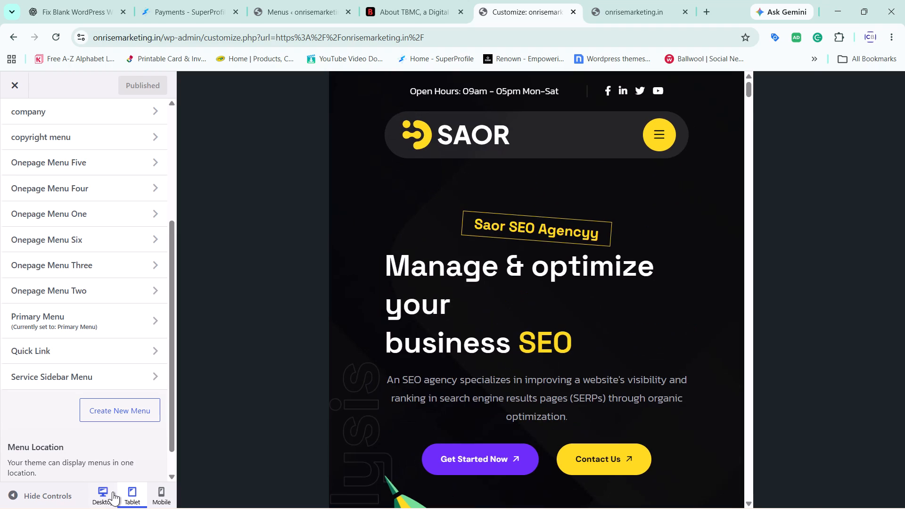
click(113, 492)
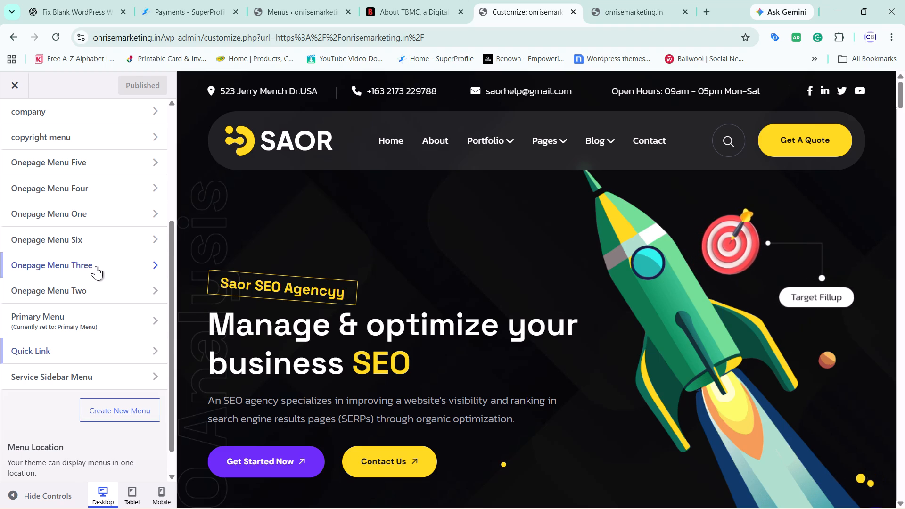
Review the home page's sections down to the services list in the desktop preview, and leave the Menus settings.
scroll(84, 167, up, 4)
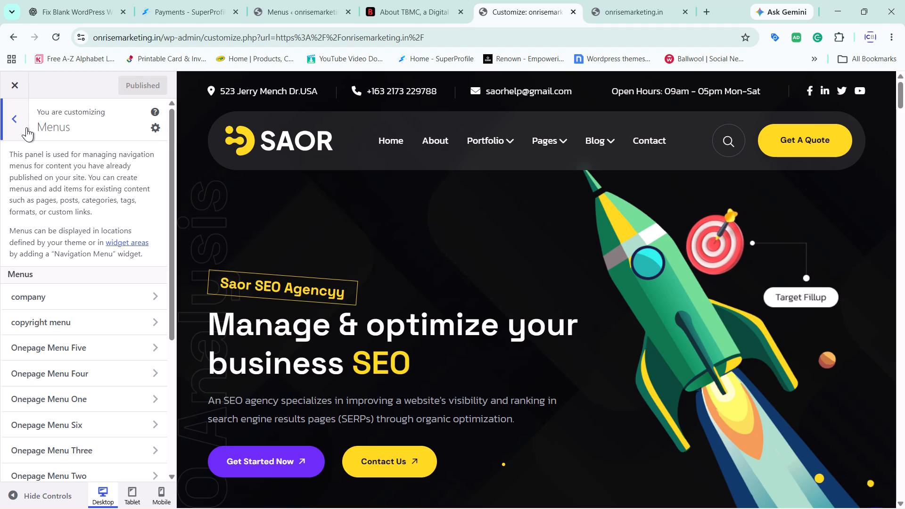
scroll(263, 276, down, 2)
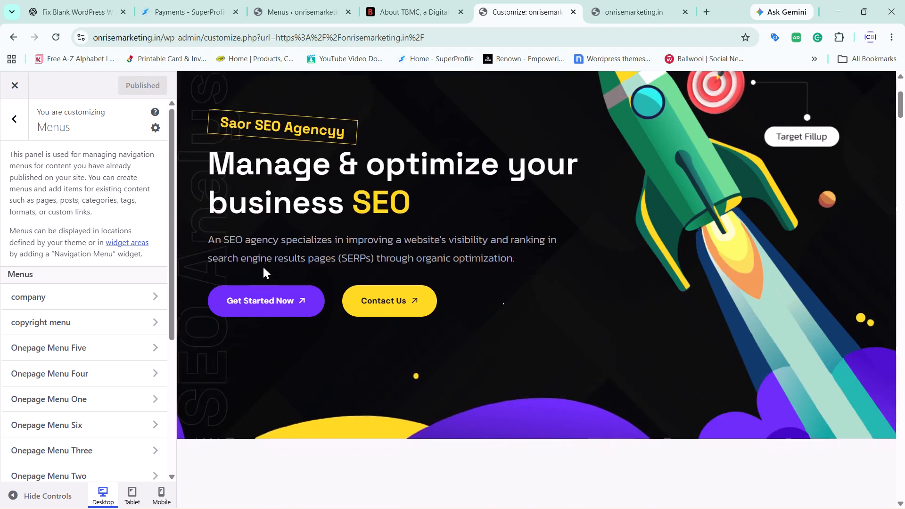
scroll(263, 267, down, 6)
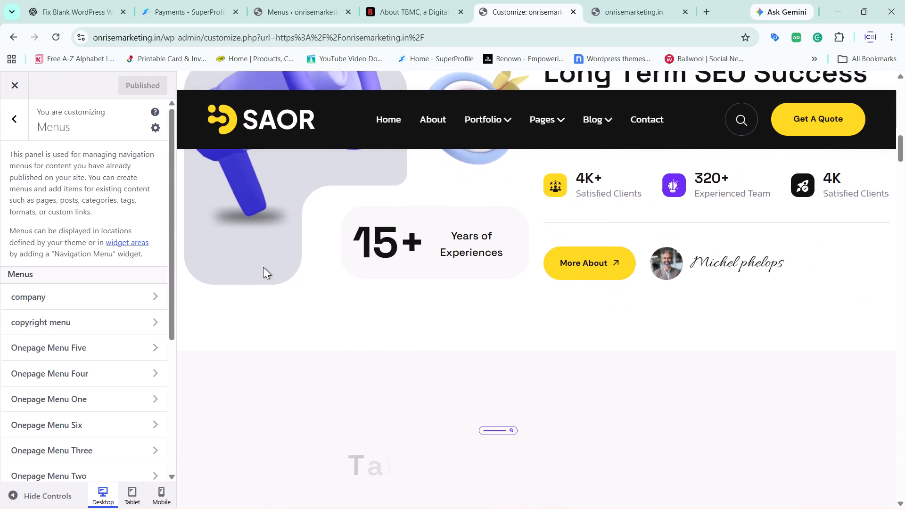
scroll(263, 267, down, 2)
scroll(267, 273, up, 1)
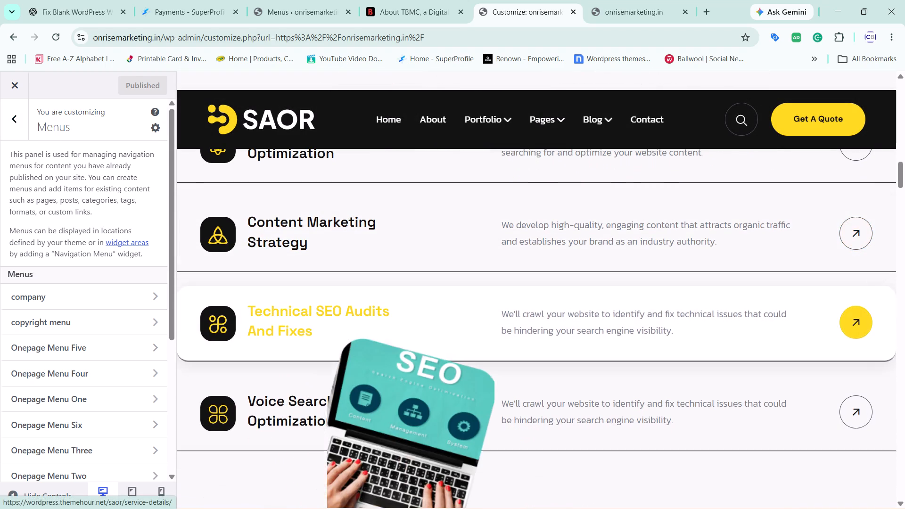
click(13, 118)
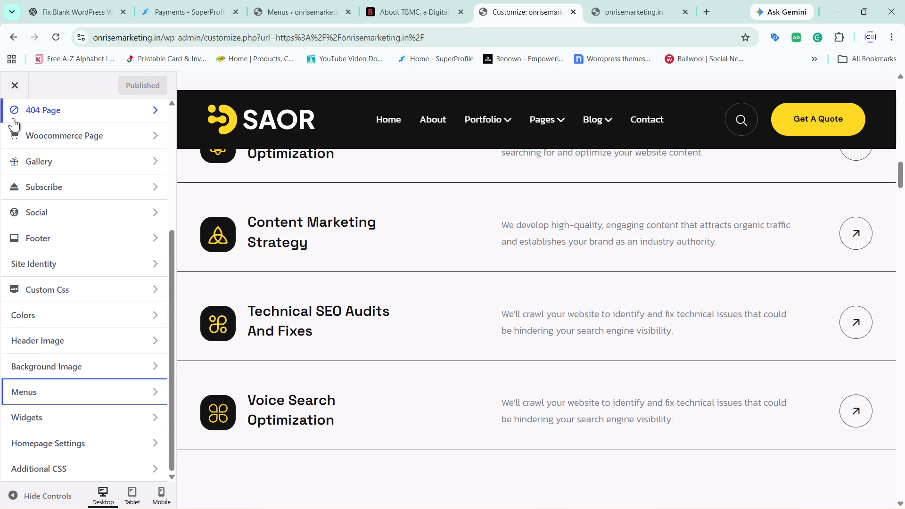
Examine the Homepage Settings and Additional CSS sections of the customizer and return to the section list.
scroll(87, 365, down, 1)
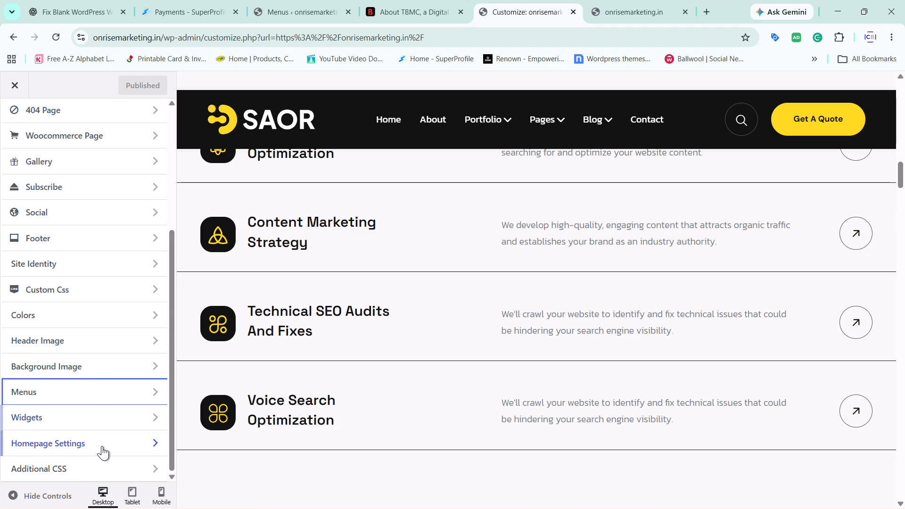
click(102, 446)
scroll(102, 446, down, 1)
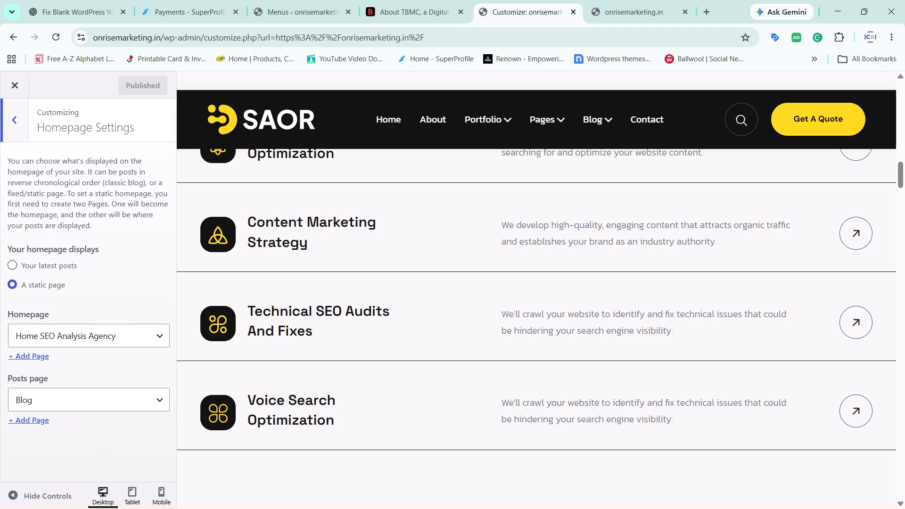
click(19, 115)
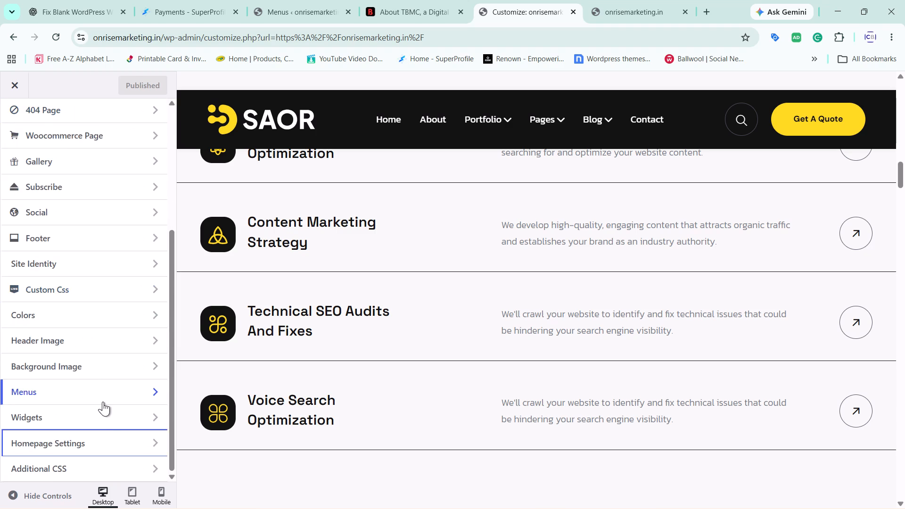
click(103, 468)
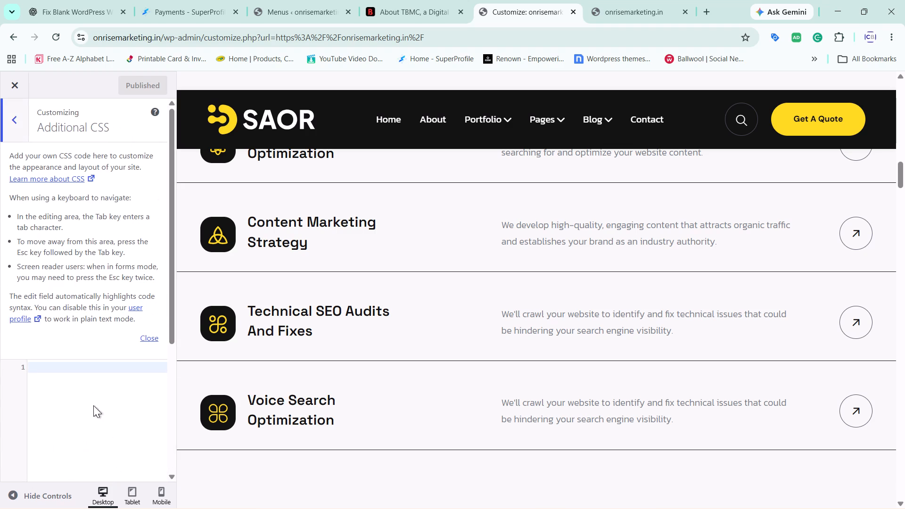
scroll(86, 344, up, 4)
click(13, 121)
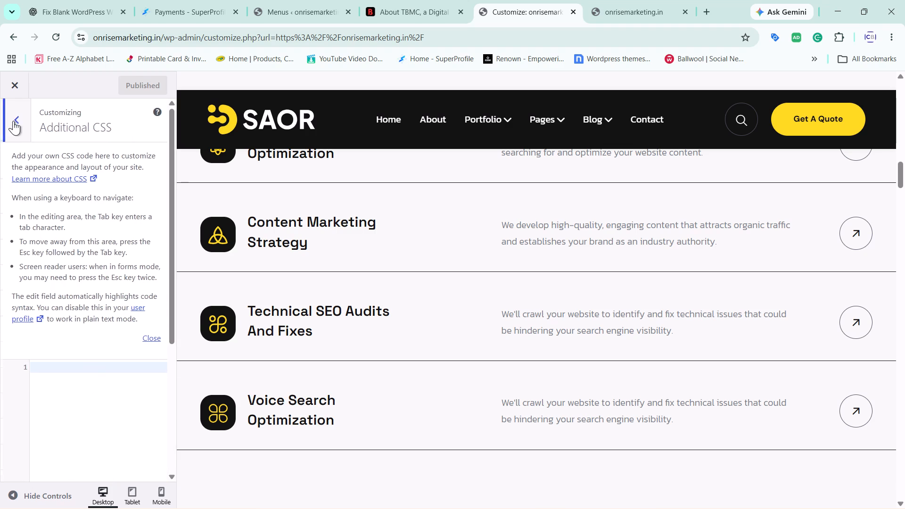
View the customizer's General settings group and close the customizer.
scroll(75, 348, up, 5)
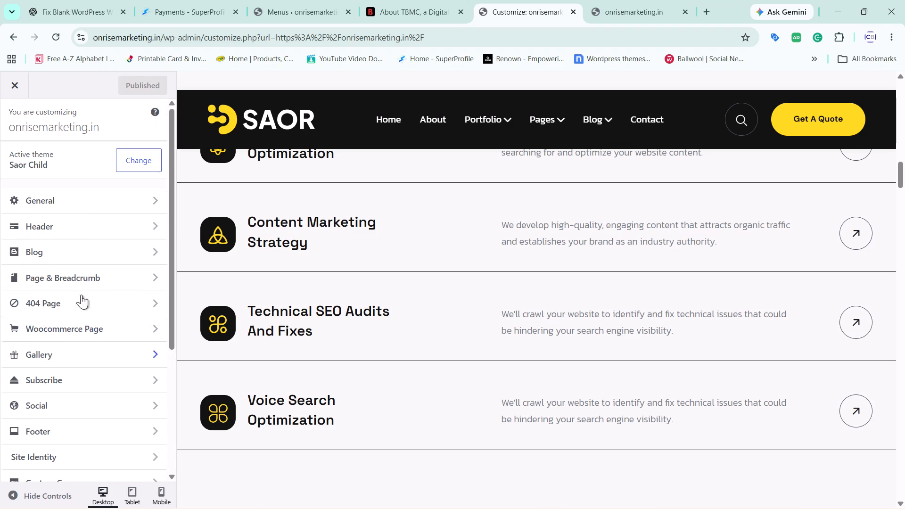
click(106, 203)
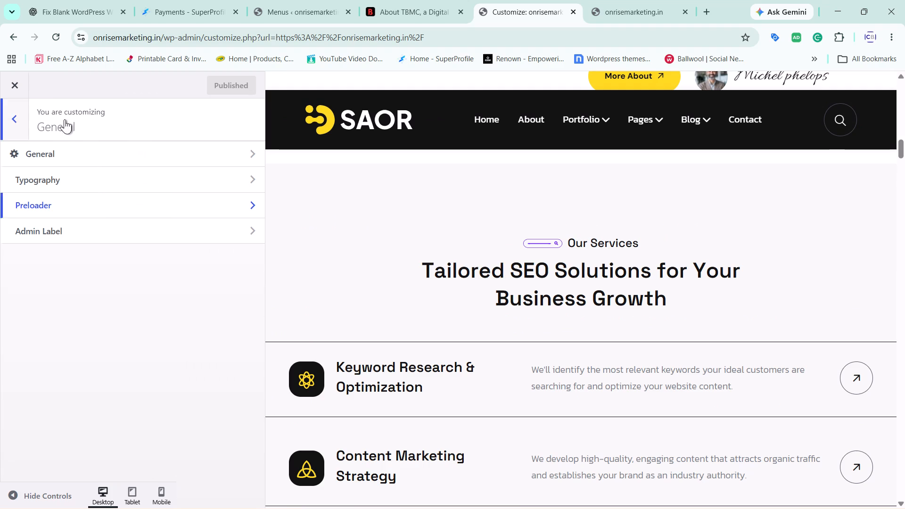
click(16, 81)
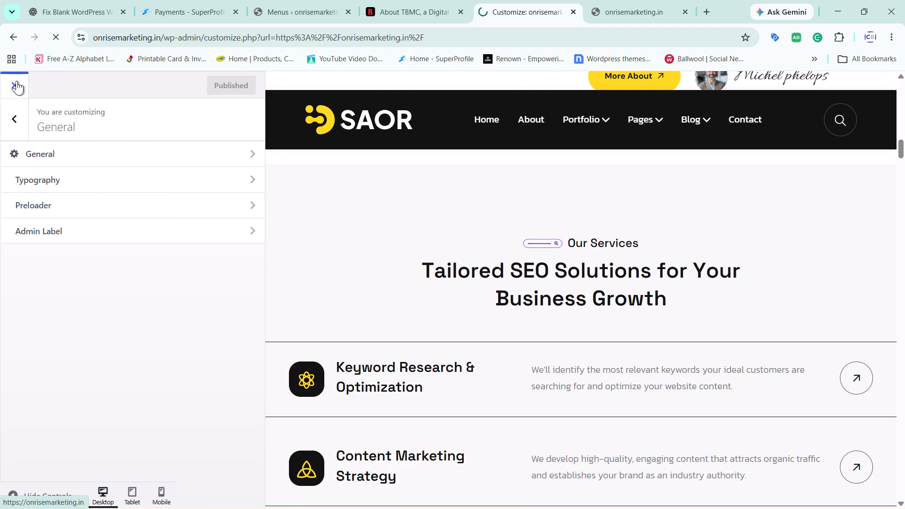
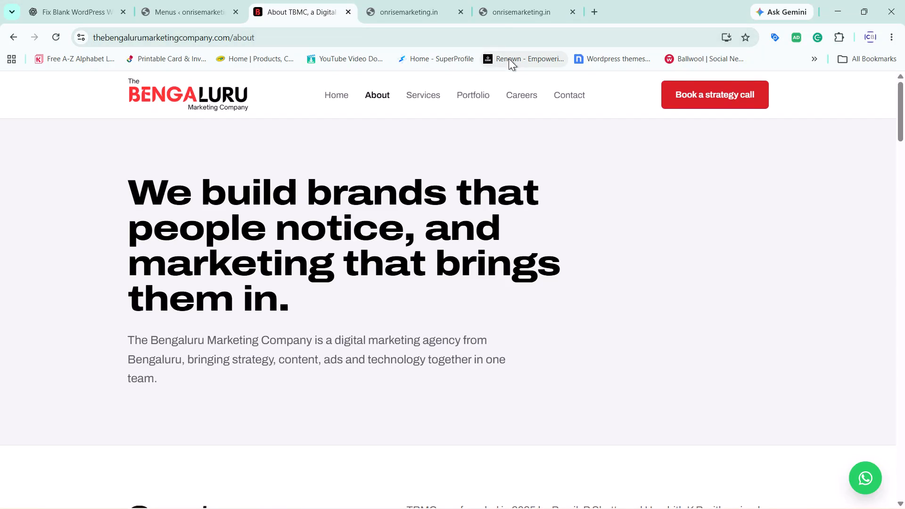
Open a blank browser tab and place an onrisemarketing.in tab ahead of the Bengaluru Marketing Company tab.
click(506, 10)
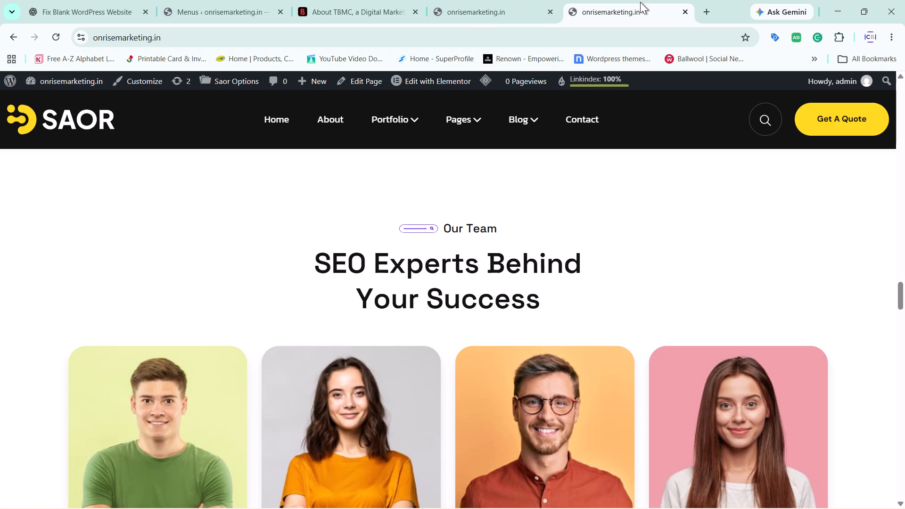
right_click(703, 3)
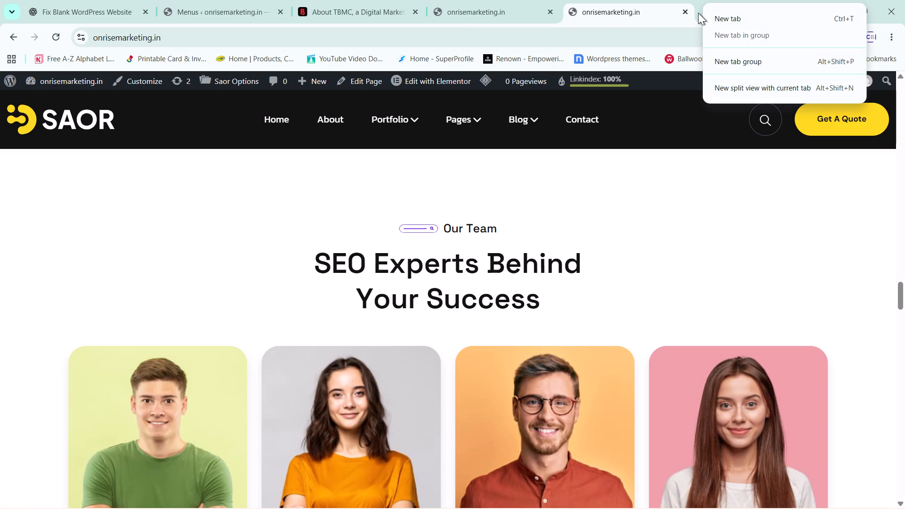
click(698, 13)
click(699, 13)
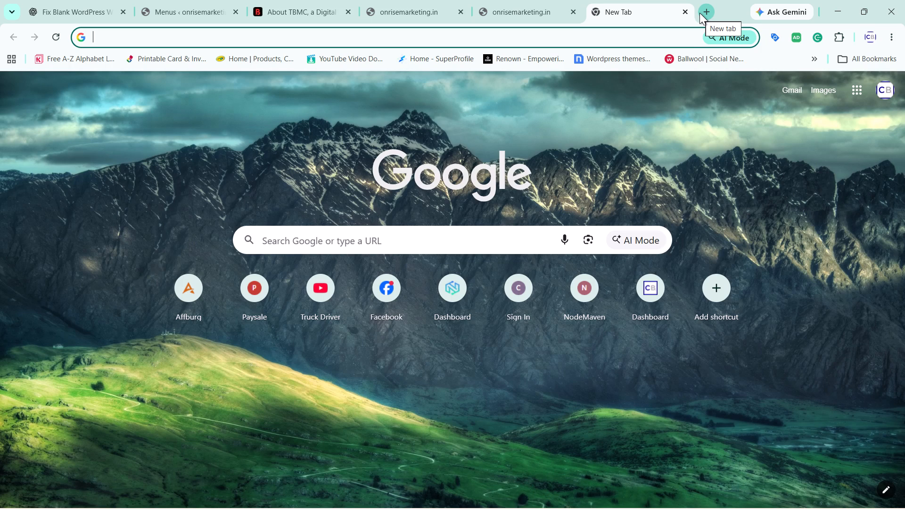
click(544, 0)
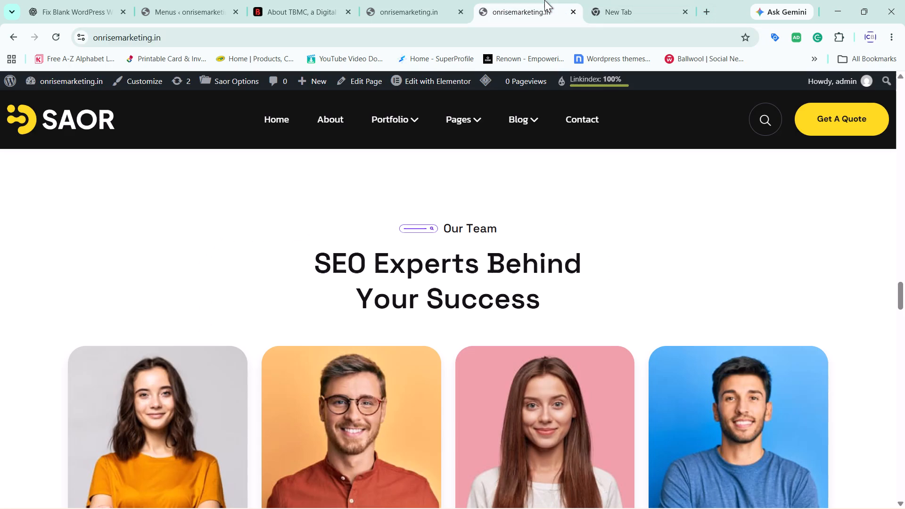
drag(442, 3, 306, 16)
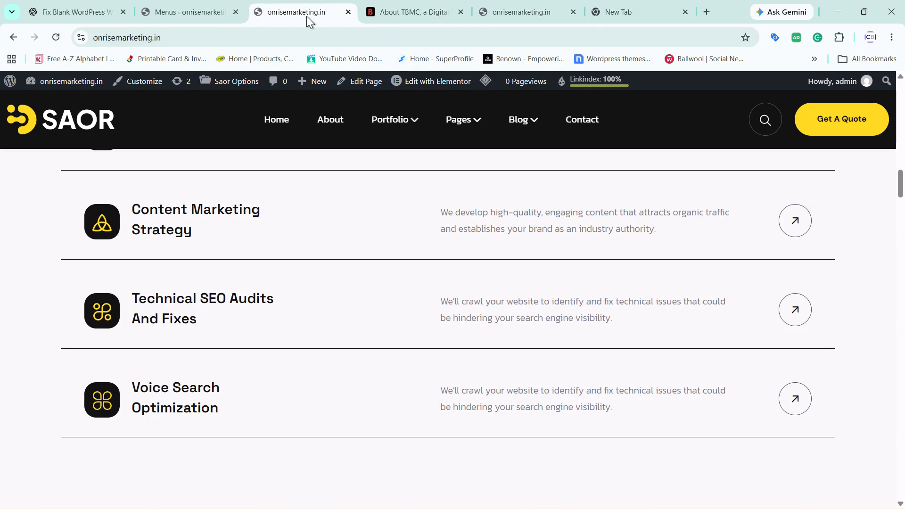
Compare the Bengaluru Marketing Company About page, down to its Founders section, with the onrisemarketing.in home page's upper sections.
click(367, 0)
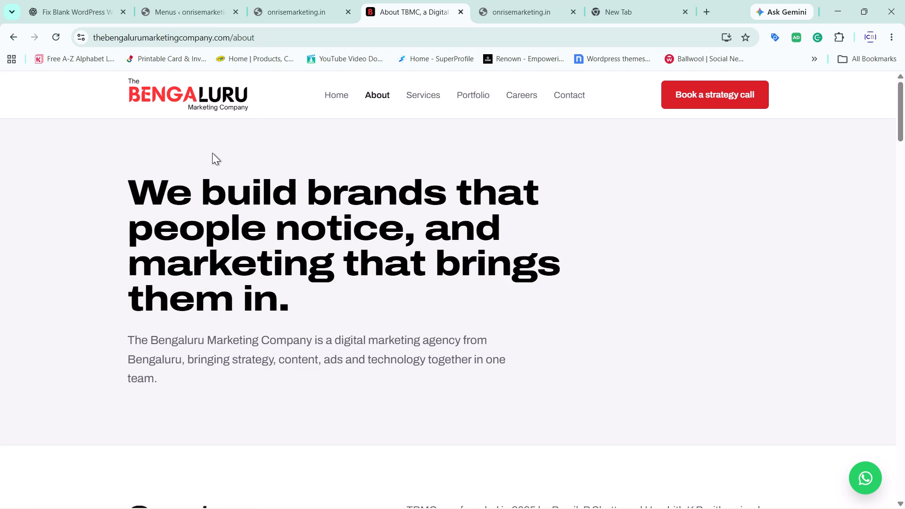
scroll(207, 165, right, 1)
scroll(206, 167, down, 2)
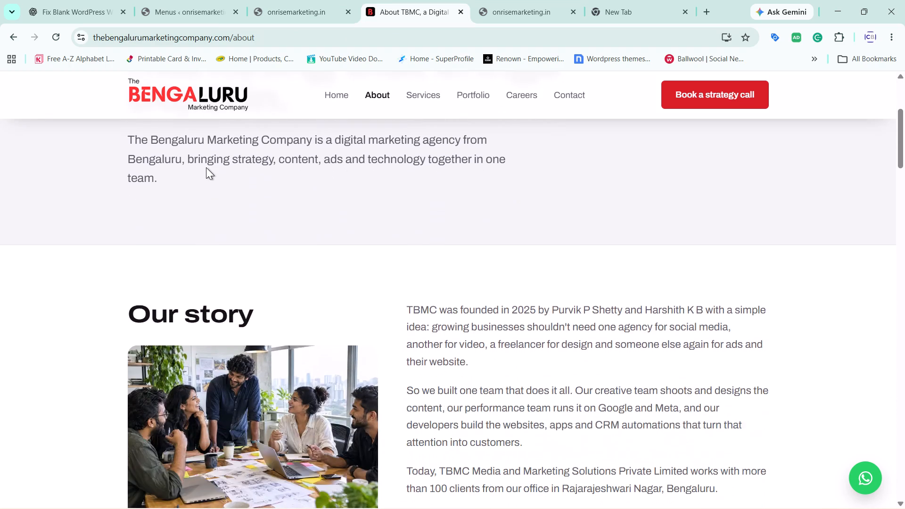
scroll(206, 167, up, 2)
scroll(206, 167, right, 1)
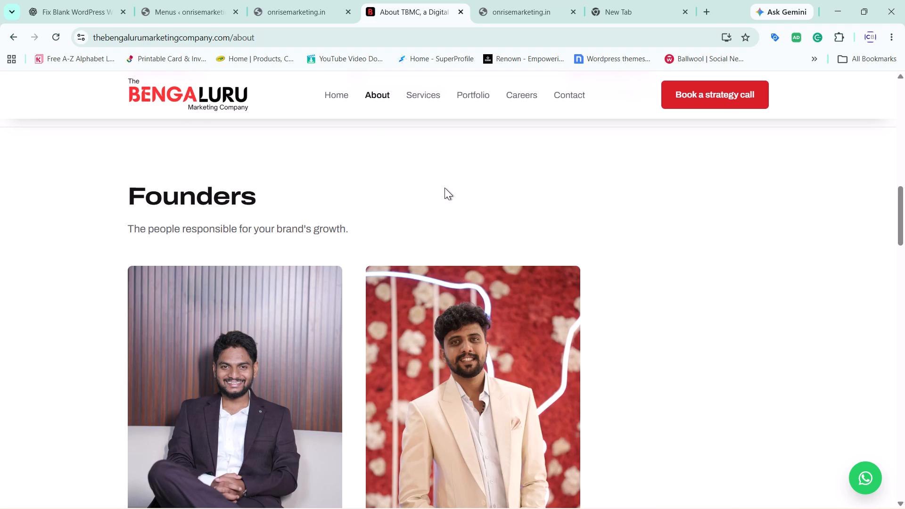
click(506, 0)
scroll(311, 220, up, 19)
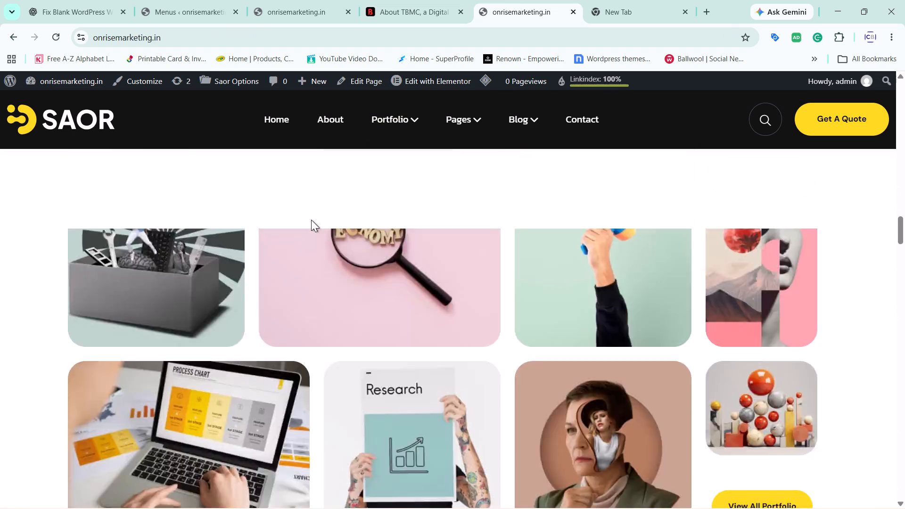
scroll(315, 201, up, 8)
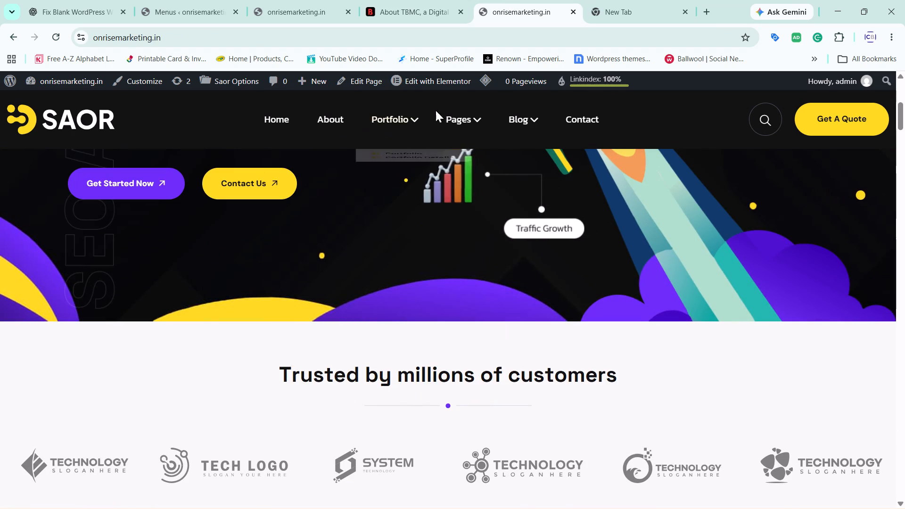
click(329, 0)
scroll(207, 233, up, 9)
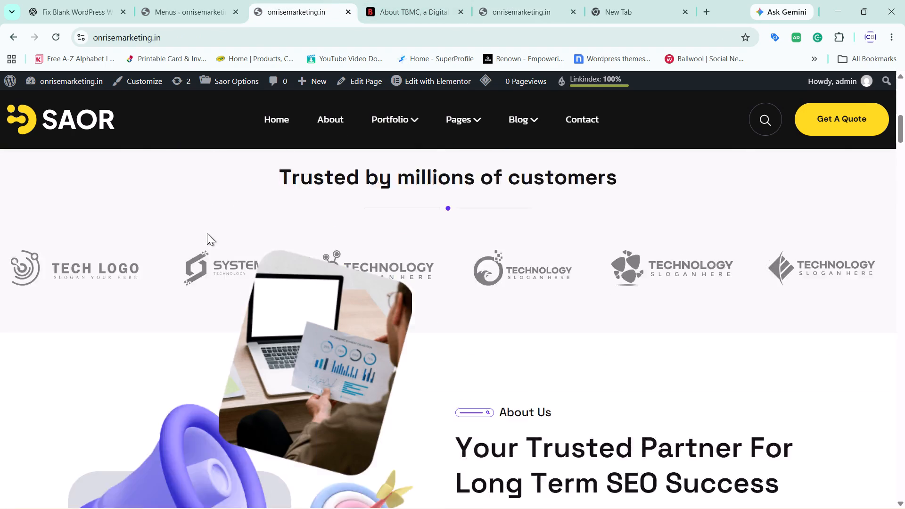
Go to the onrisemarketing.in WordPress admin area and look through the Comments list.
click(7, 87)
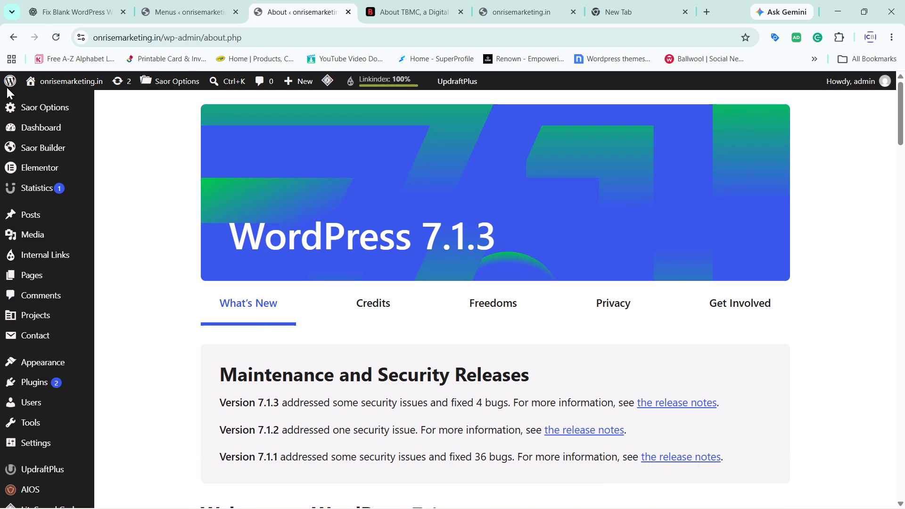
click(0, 299)
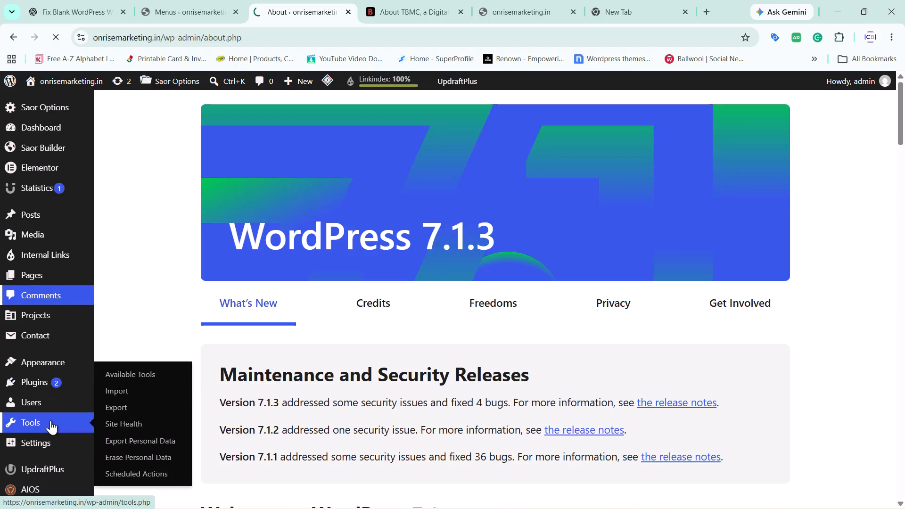
scroll(50, 420, down, 2)
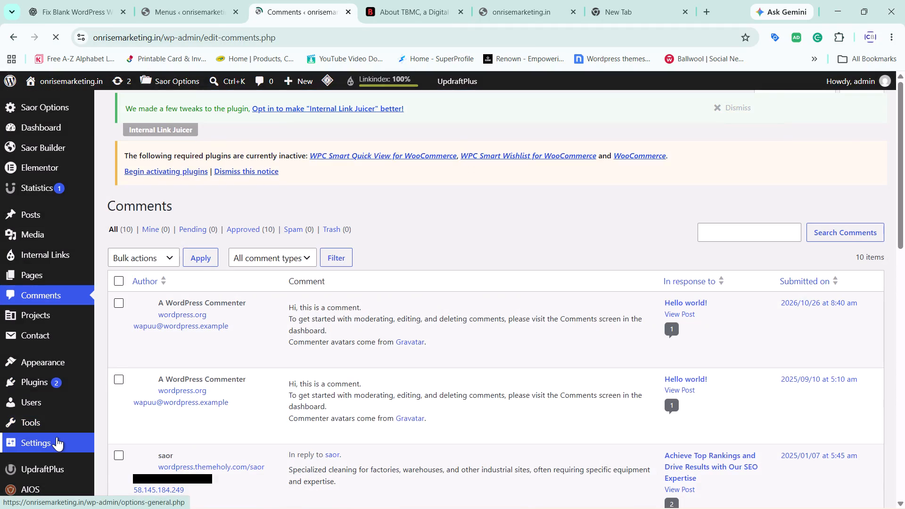
scroll(57, 437, down, 1)
scroll(248, 393, down, 3)
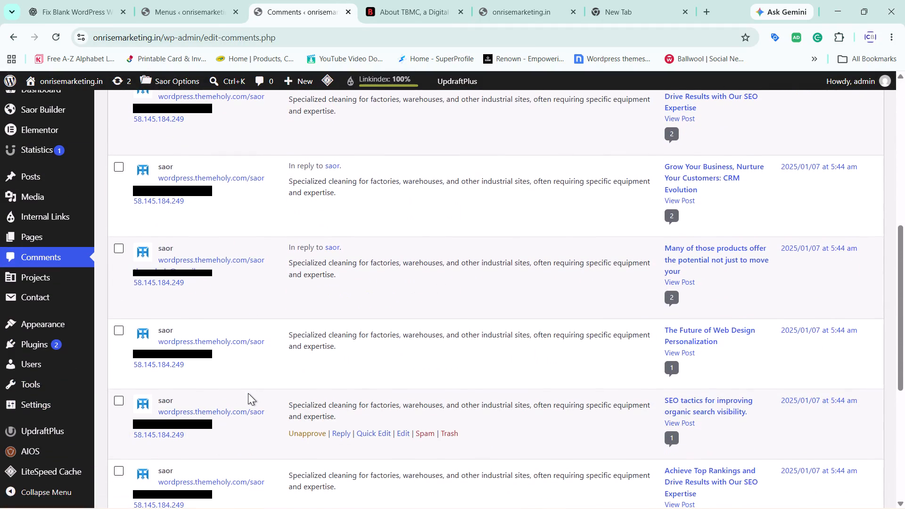
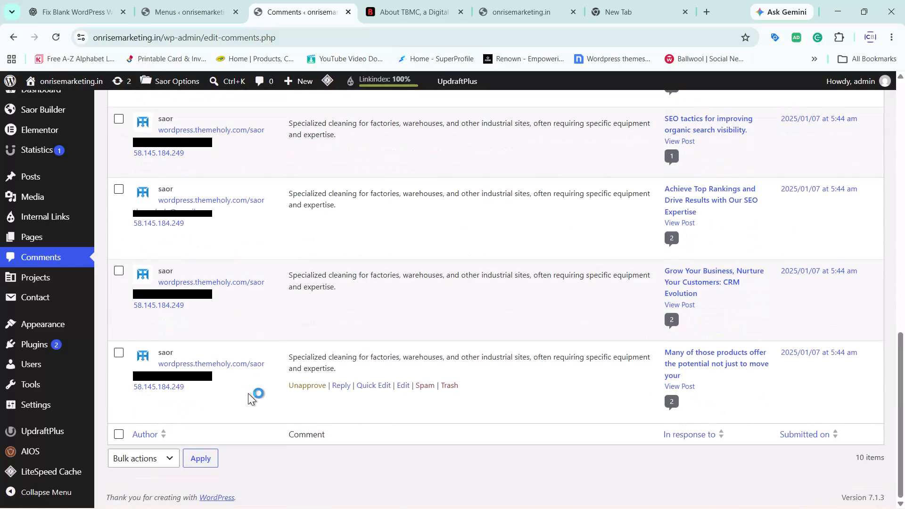
Open the installed plugins page of the onrisemarketing.in WordPress admin area.
scroll(248, 393, up, 7)
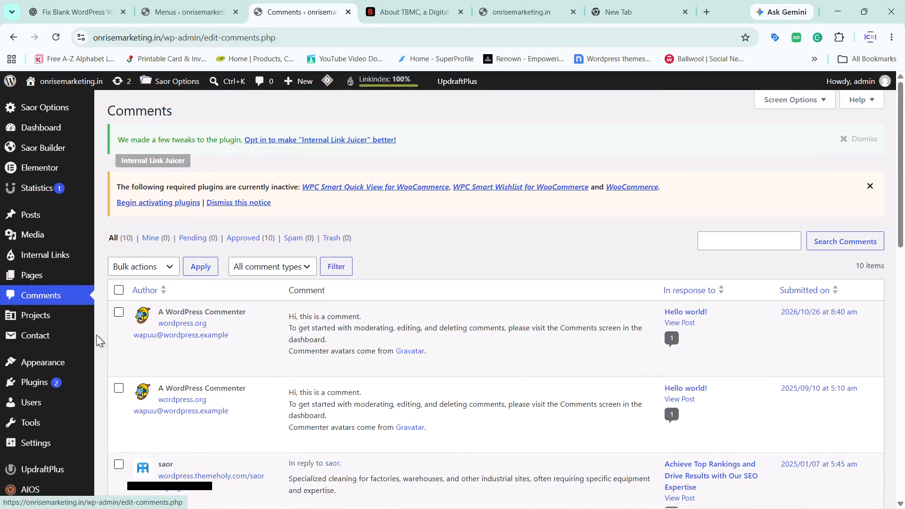
scroll(60, 330, down, 1)
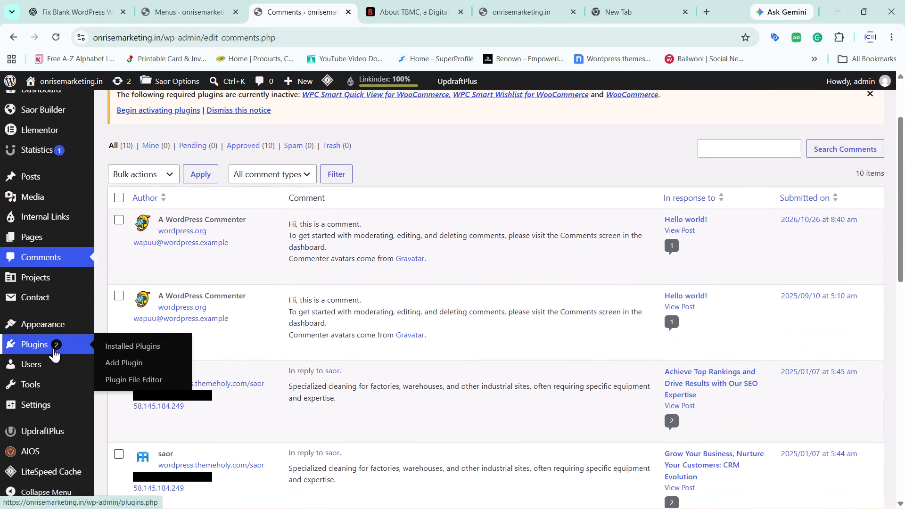
click(53, 348)
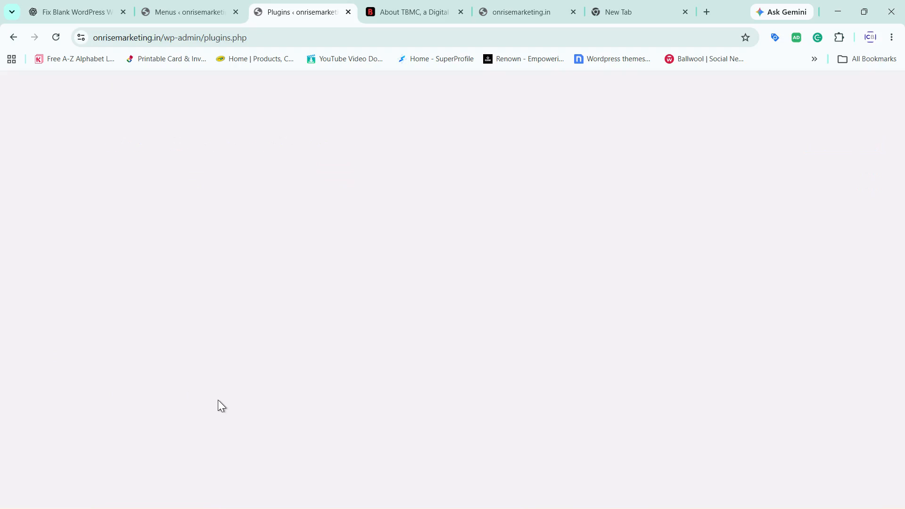
click(659, 20)
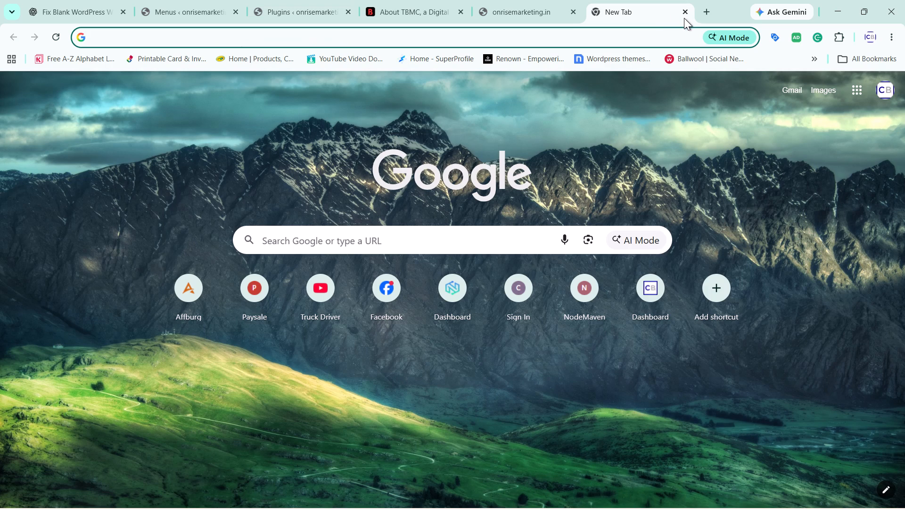
click(684, 18)
click(685, 16)
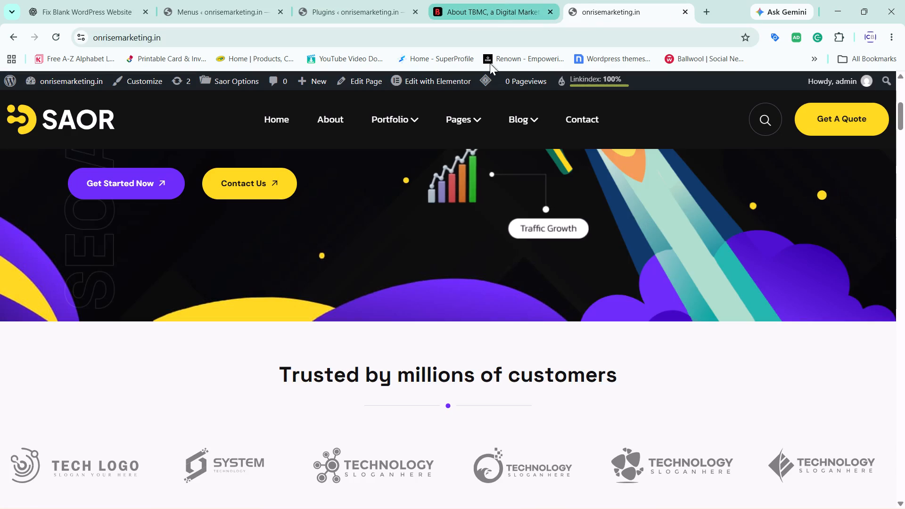
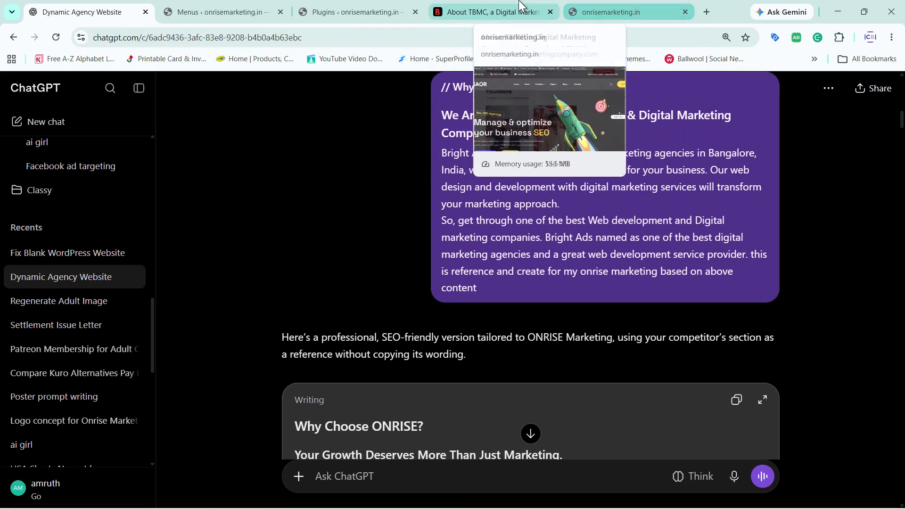
Close the blank WordPress Plugins page.
click(355, 0)
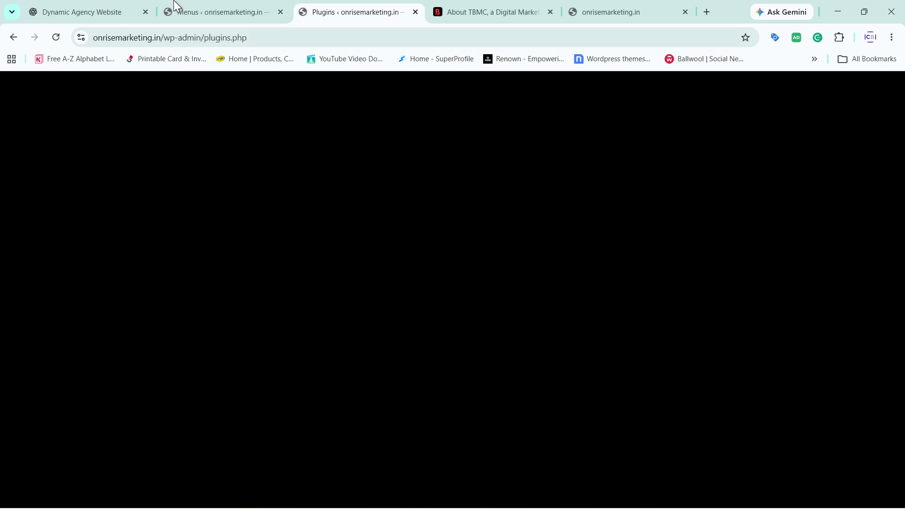
click(218, 0)
click(373, 0)
click(411, 16)
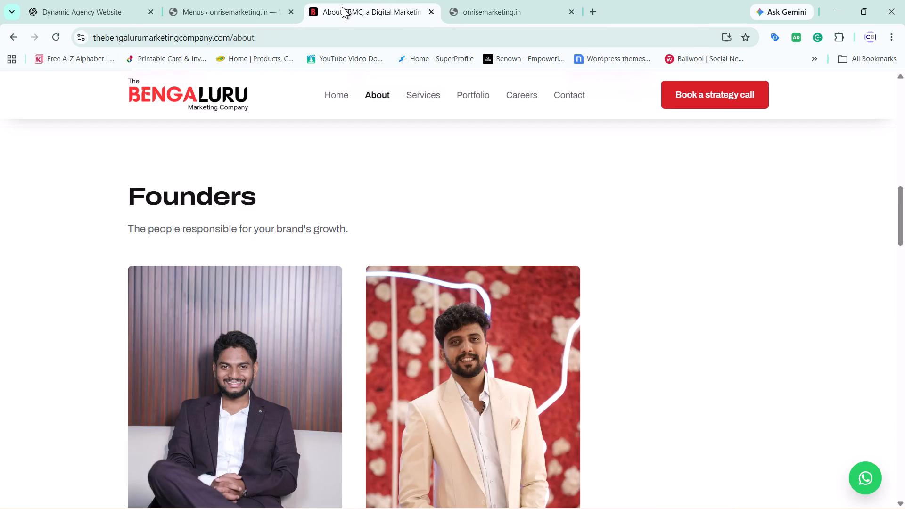
Review the Primary Menu's item structure and its theme location assignment in the WordPress Menus settings.
click(249, 0)
scroll(338, 242, up, 3)
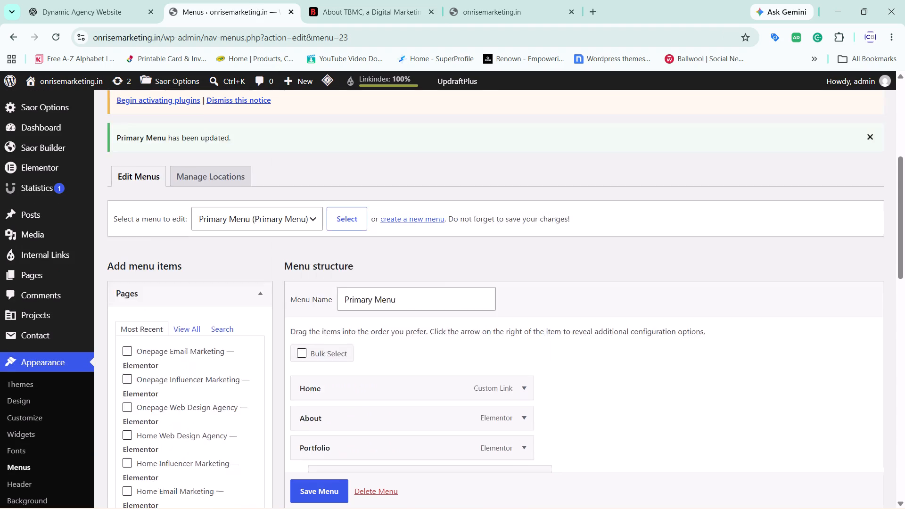
scroll(476, 327, down, 2)
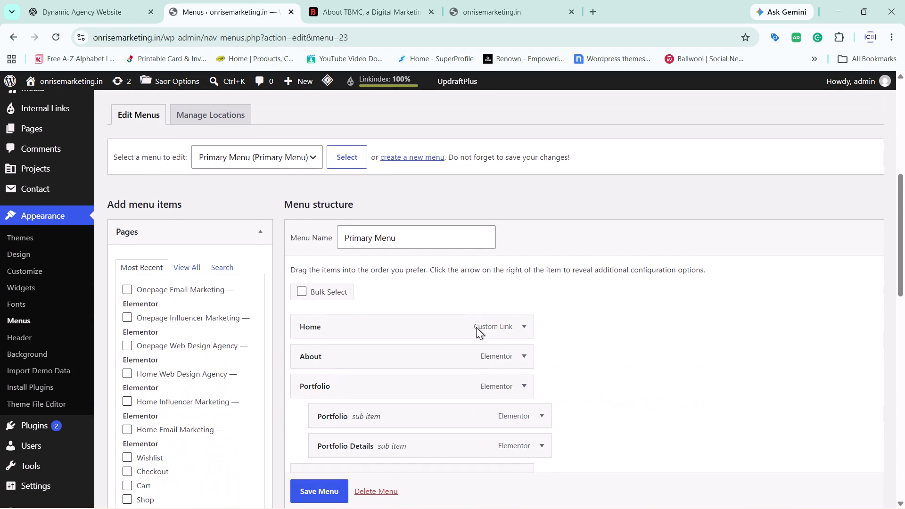
click(232, 117)
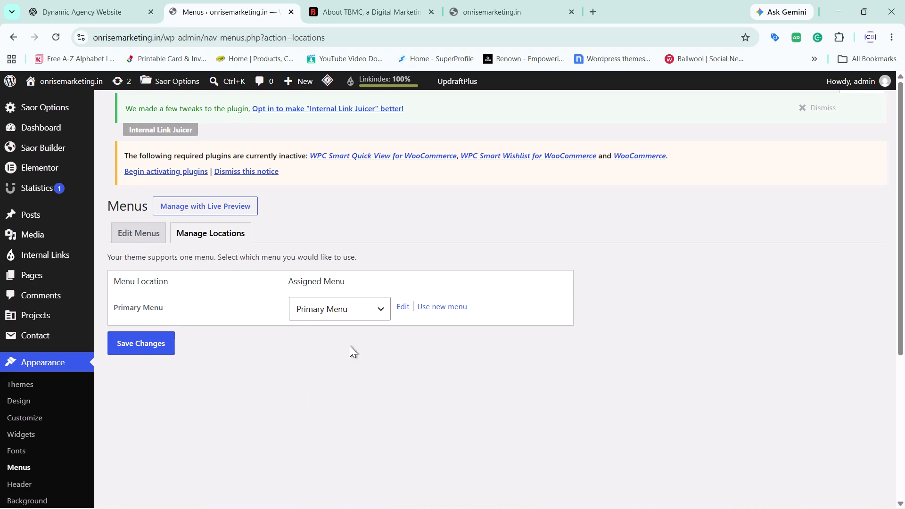
click(147, 375)
scroll(147, 375, down, 4)
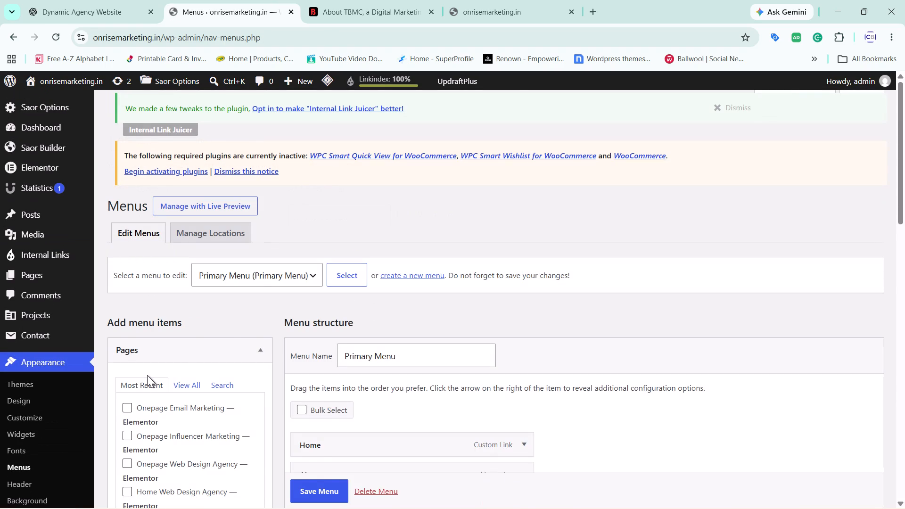
scroll(298, 460, down, 4)
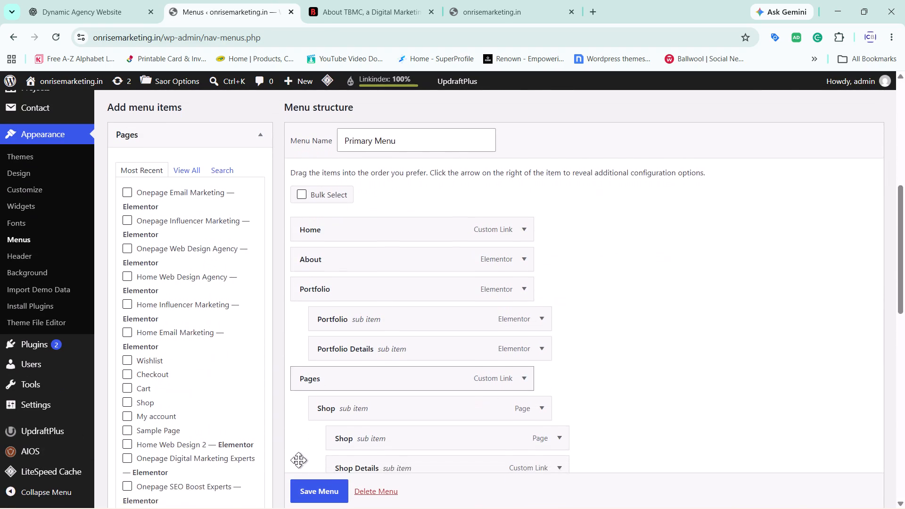
Compare the onrisemarketing.in header navigation, including the Portfolio submenu, with the Bengaluru Marketing Company navigation and the Primary Menu structure.
click(529, 0)
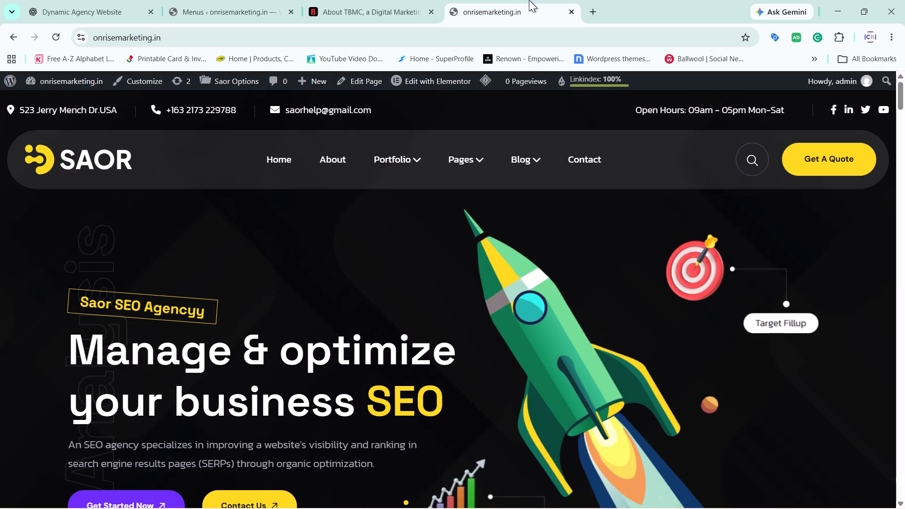
click(406, 3)
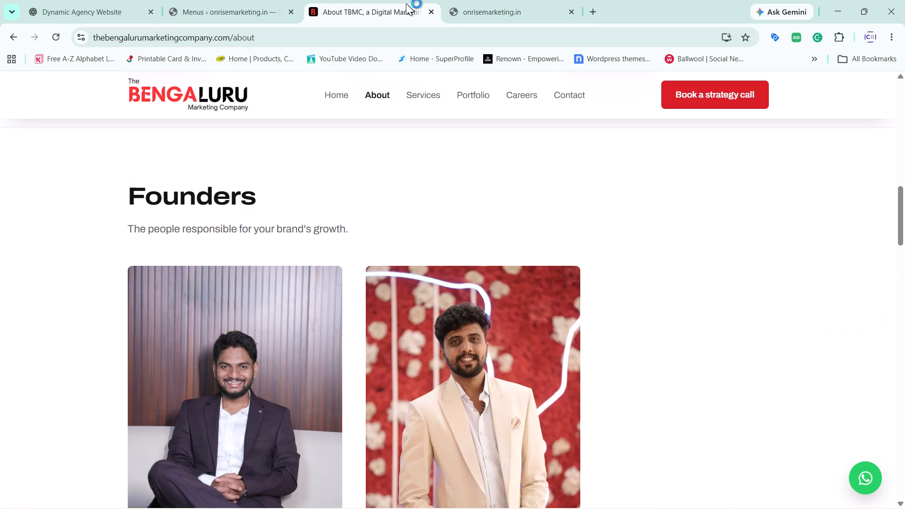
click(476, 0)
click(381, 0)
click(498, 0)
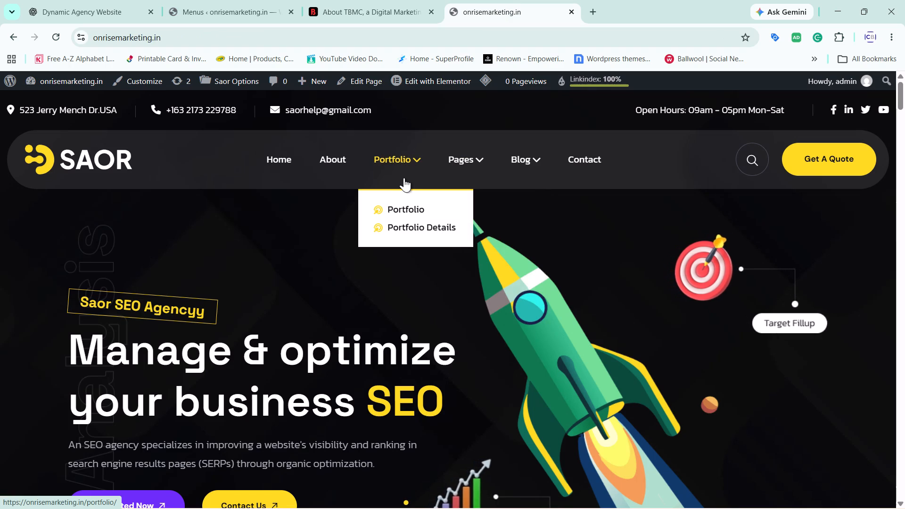
click(404, 0)
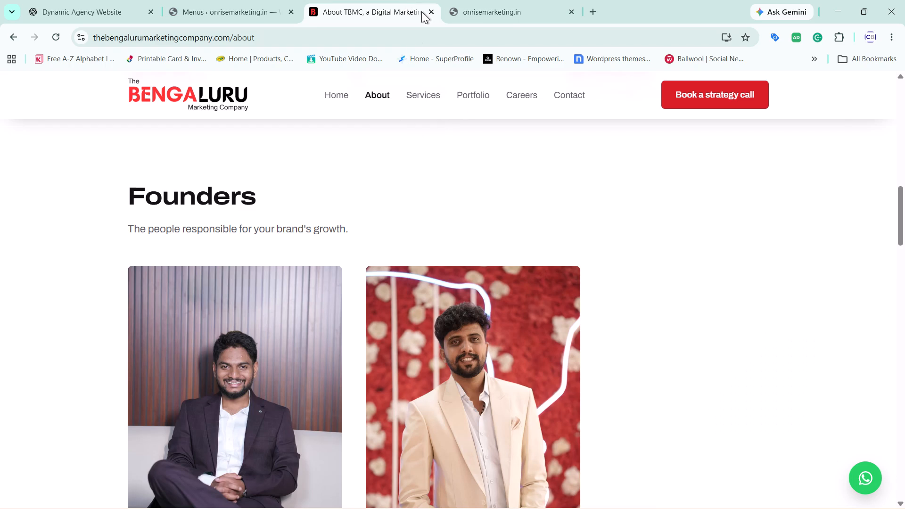
click(464, 0)
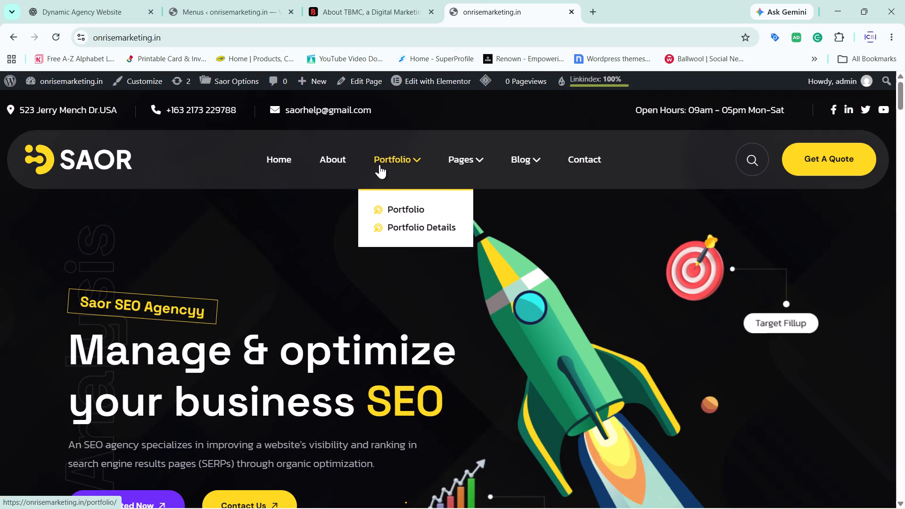
click(403, 0)
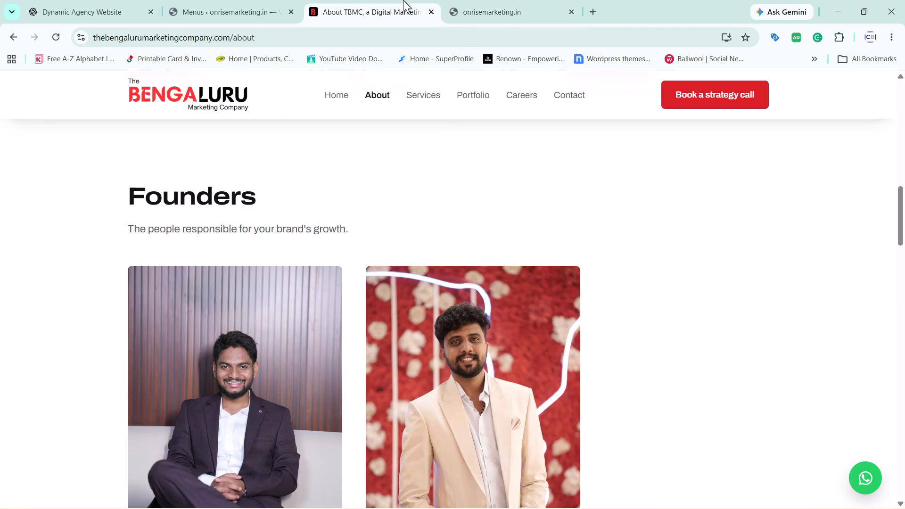
click(466, 7)
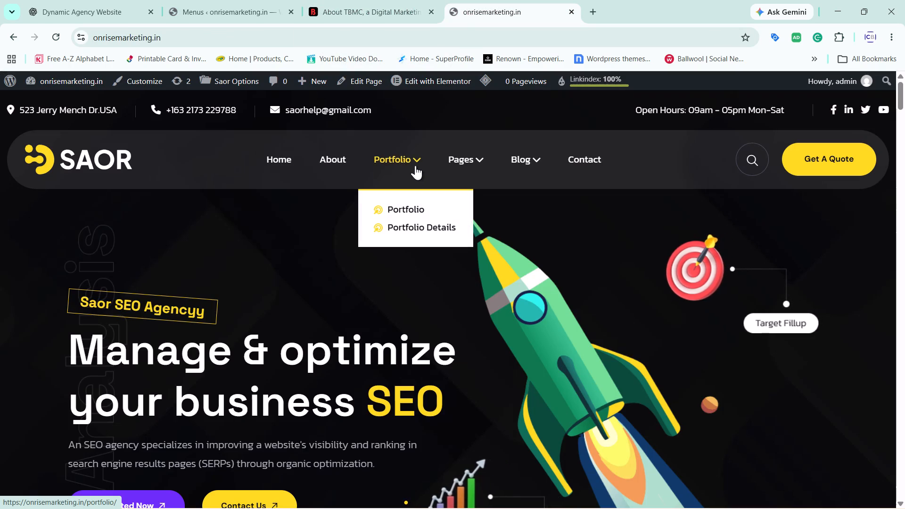
click(246, 16)
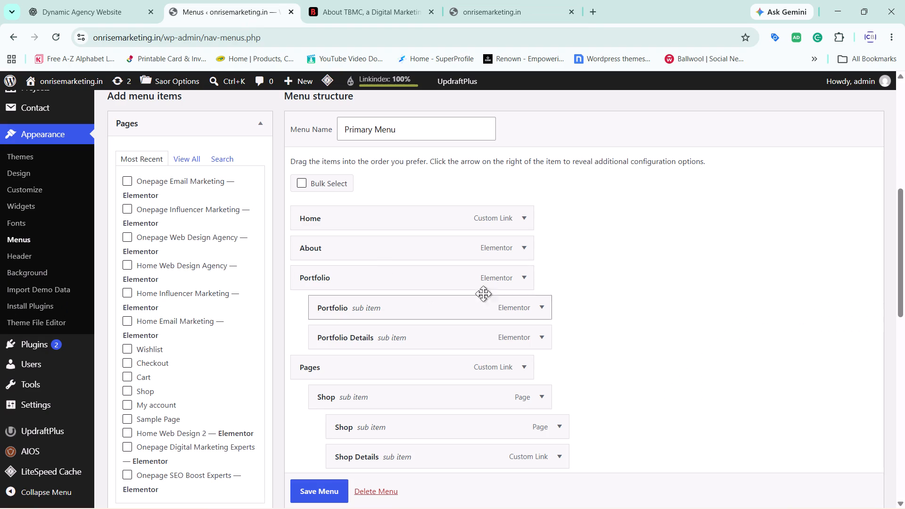
click(529, 0)
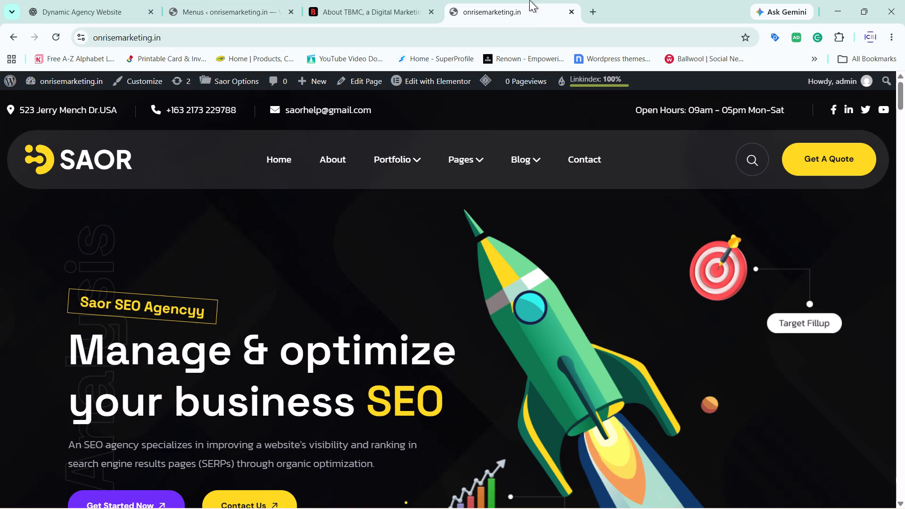
Examine the site's Portfolio and Portfolio Details pages against the Bengaluru Marketing Company reference.
click(396, 209)
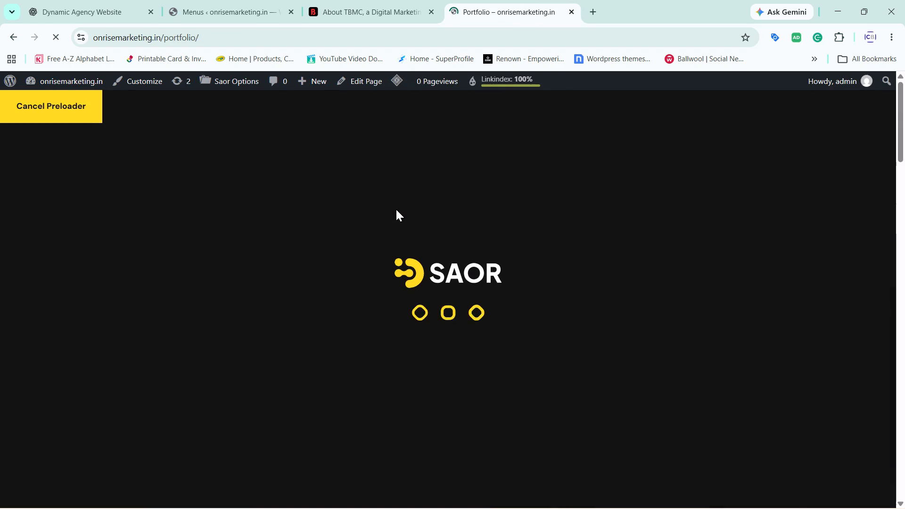
scroll(396, 209, down, 5)
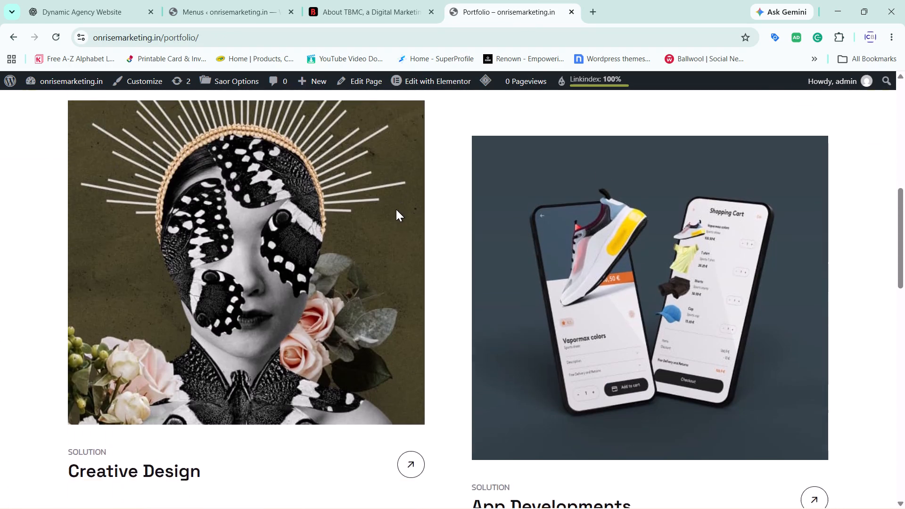
scroll(396, 209, down, 5)
scroll(396, 209, up, 15)
click(370, 0)
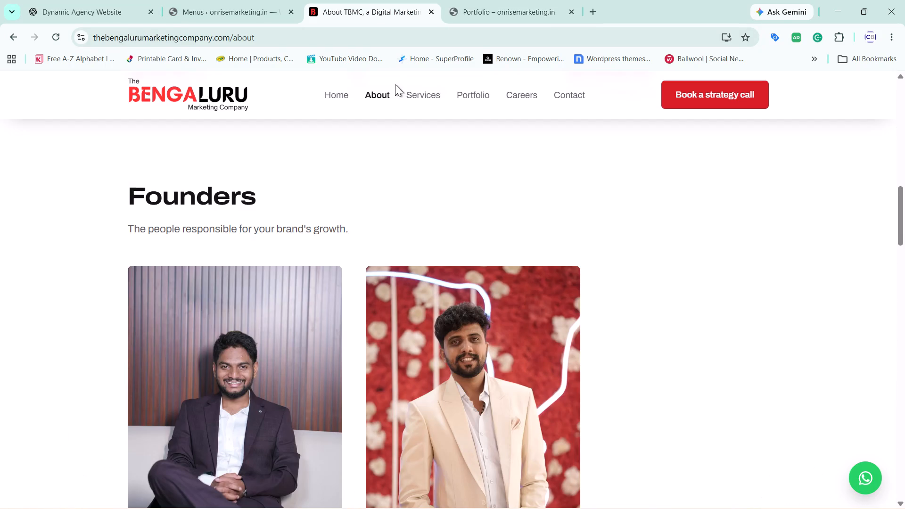
click(479, 1)
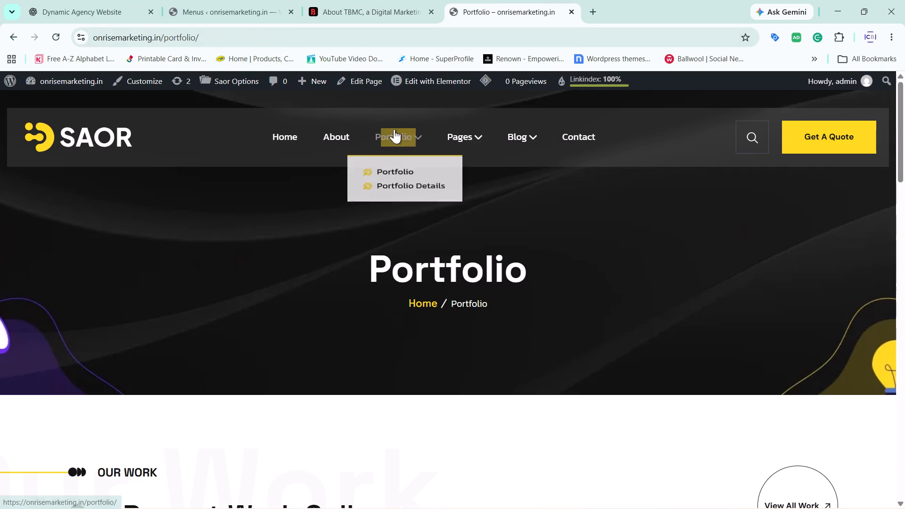
click(396, 195)
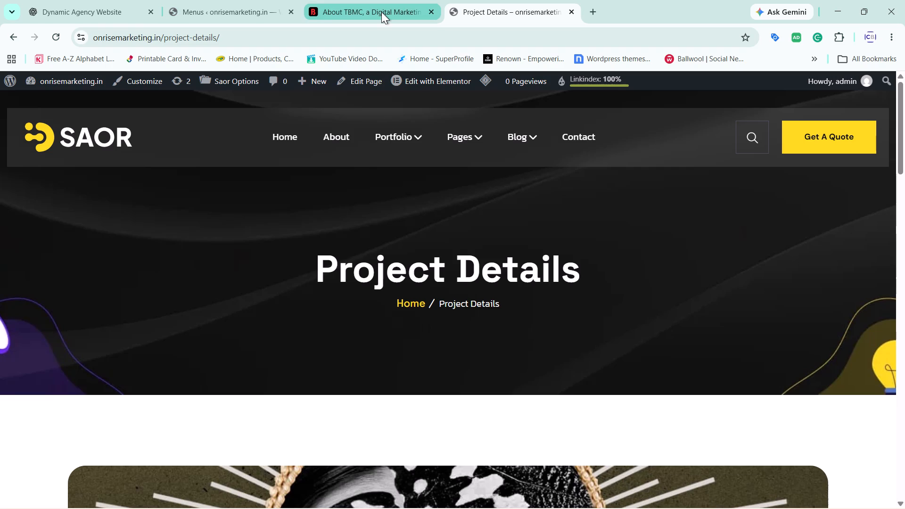
Remove the Portfolio Details sub item from the Primary Menu.
click(263, 2)
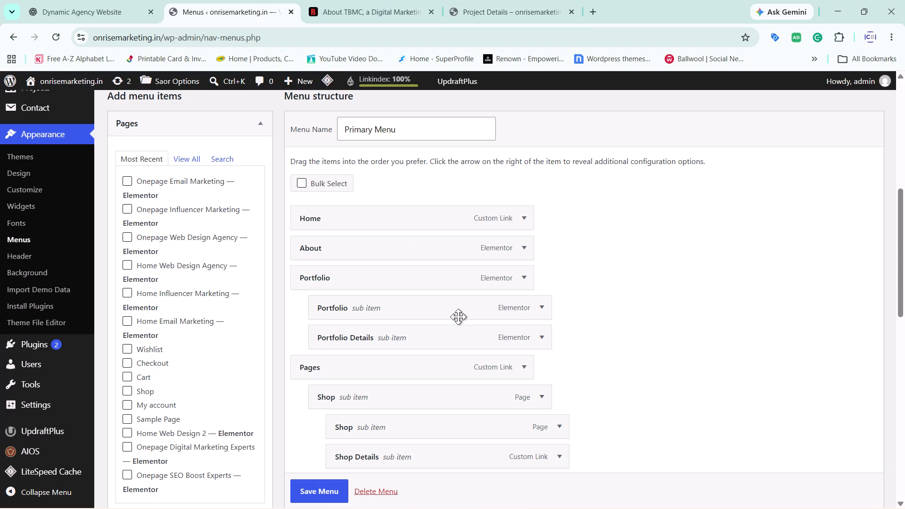
click(543, 337)
scroll(543, 337, down, 2)
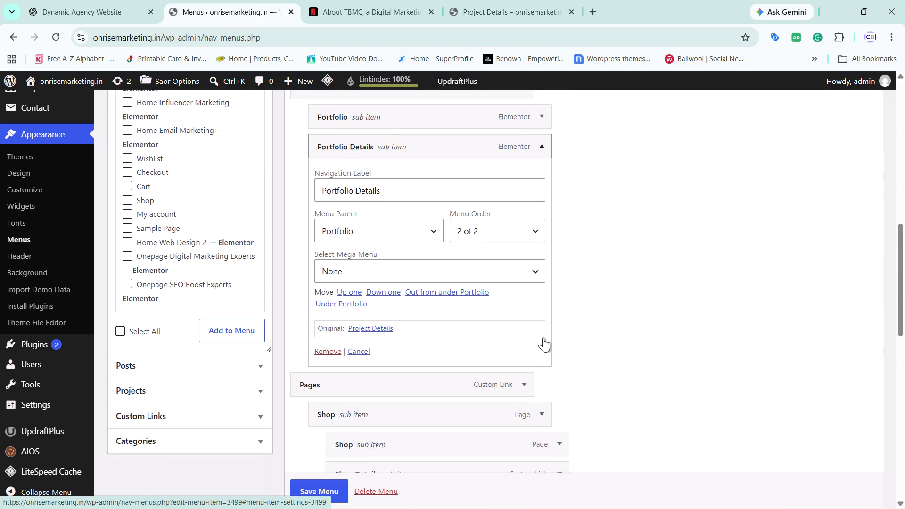
click(323, 338)
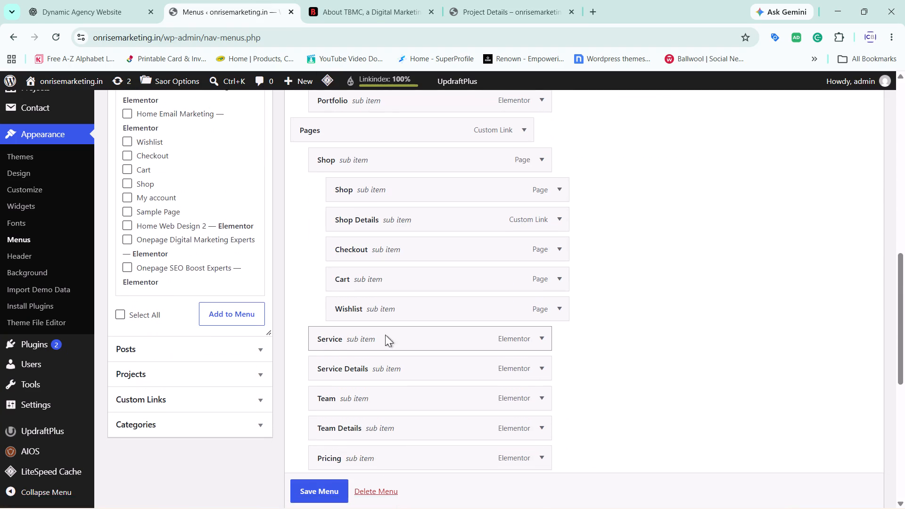
Review the Pages submenu entries in the menu editor and site header against the Bengaluru Marketing Company navigation.
click(547, 156)
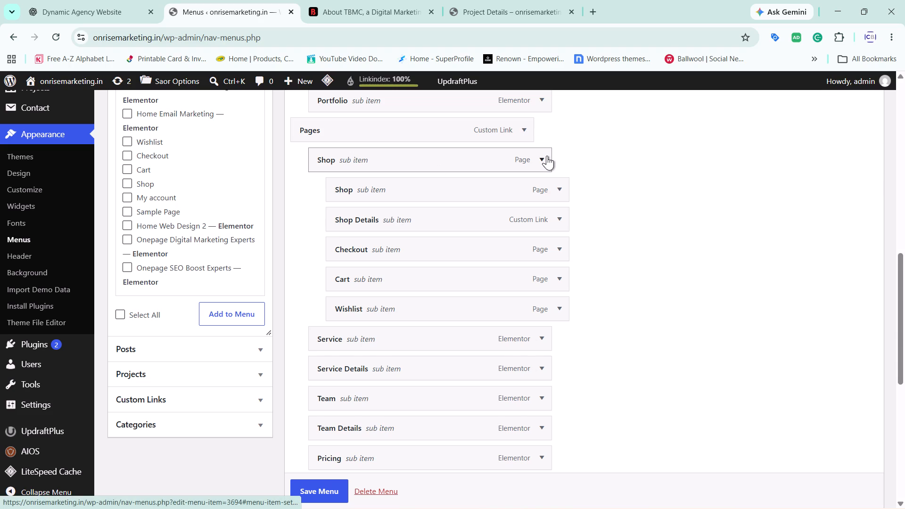
click(547, 156)
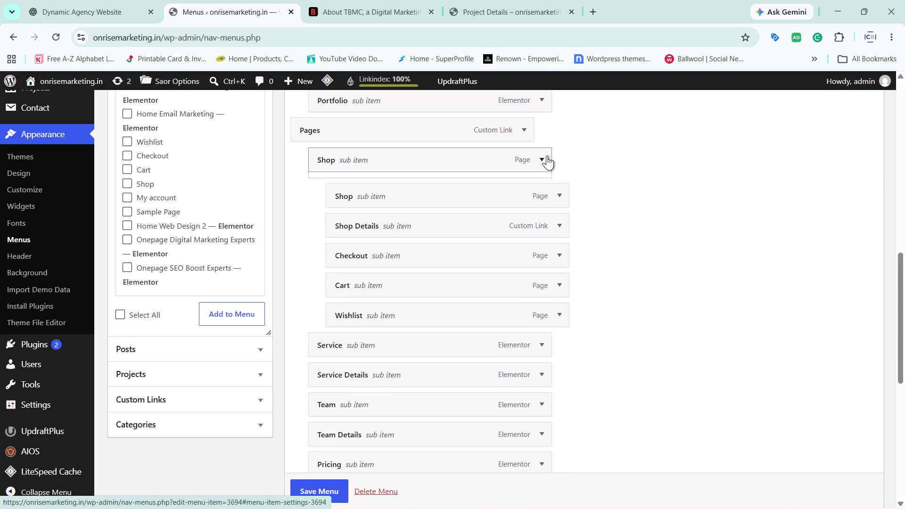
scroll(547, 156, up, 1)
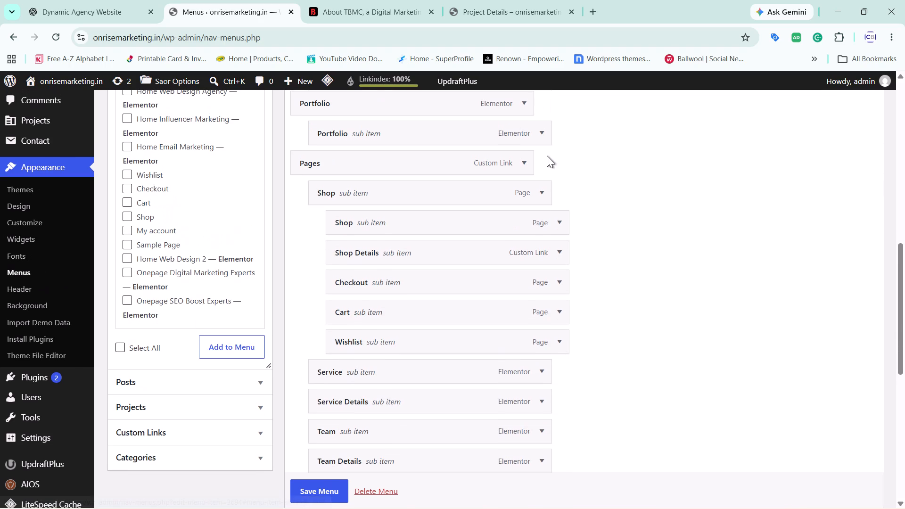
scroll(517, 156, up, 1)
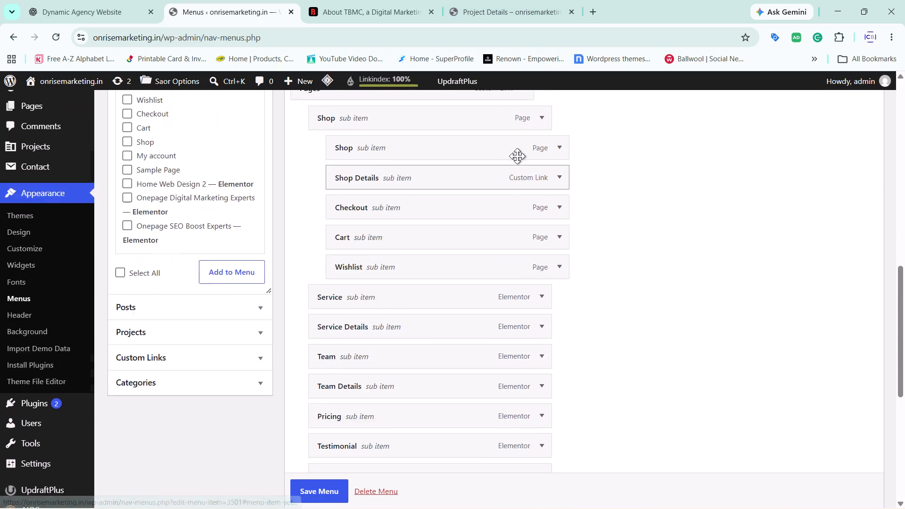
scroll(517, 156, up, 1)
click(497, 0)
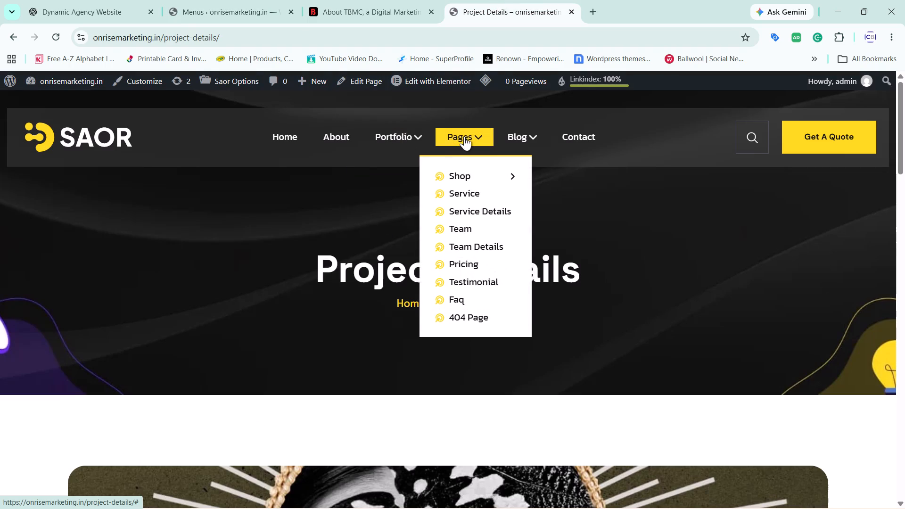
click(402, 0)
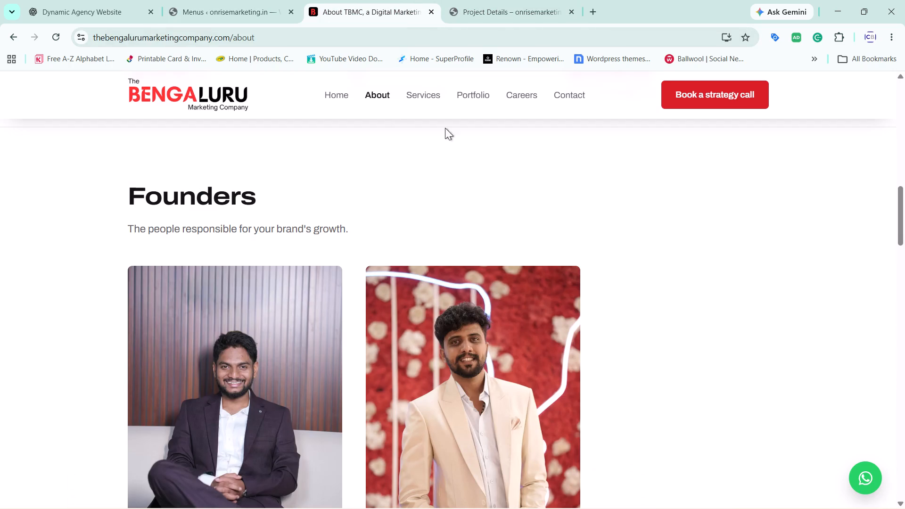
click(521, 0)
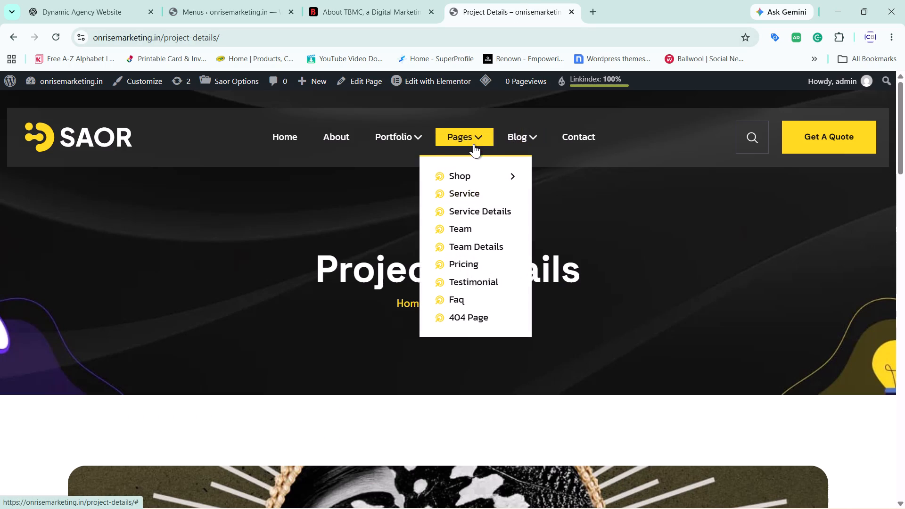
Remove the top-level Pages custom link from the Primary Menu in the menu editor.
click(256, 1)
scroll(390, 193, up, 1)
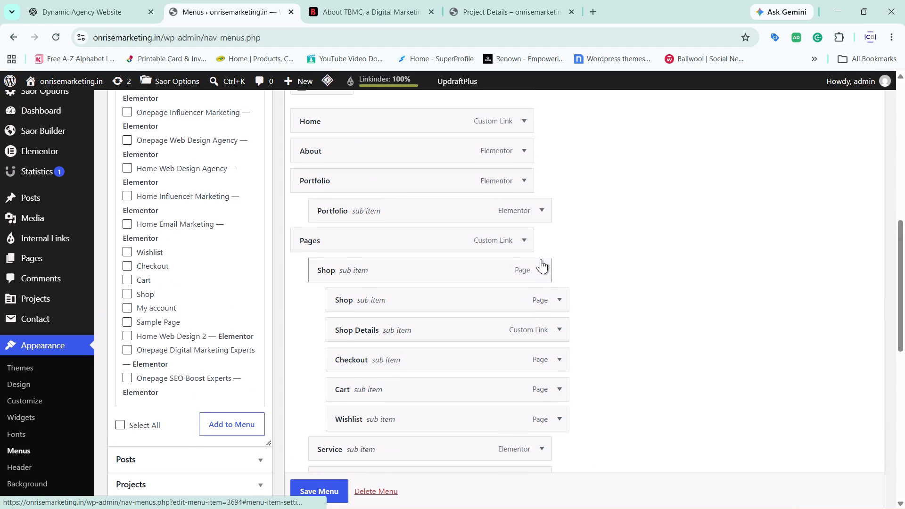
click(525, 232)
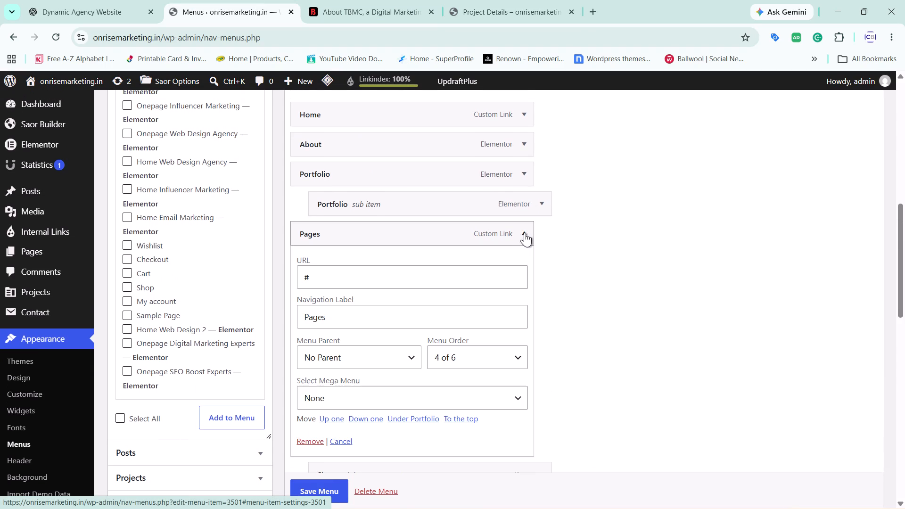
click(318, 444)
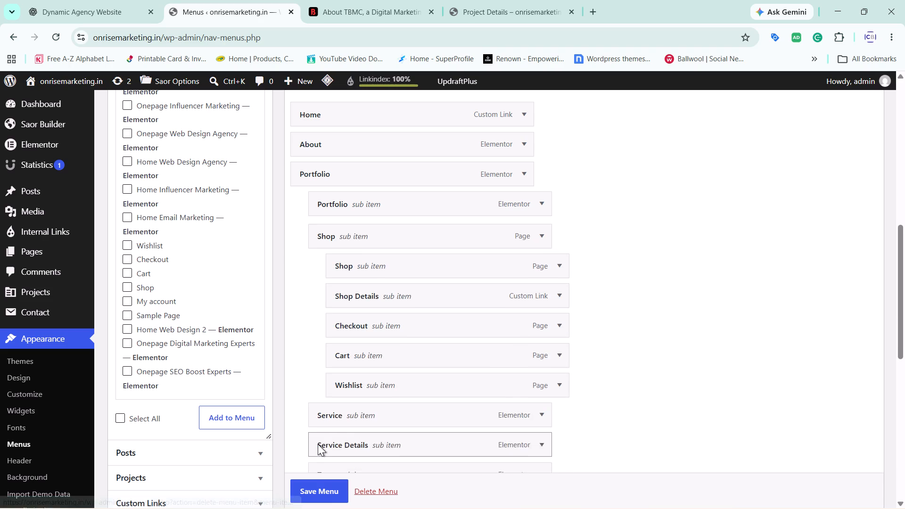
Remove both Shop entries and the Shop Details link from the Primary Menu.
click(529, 238)
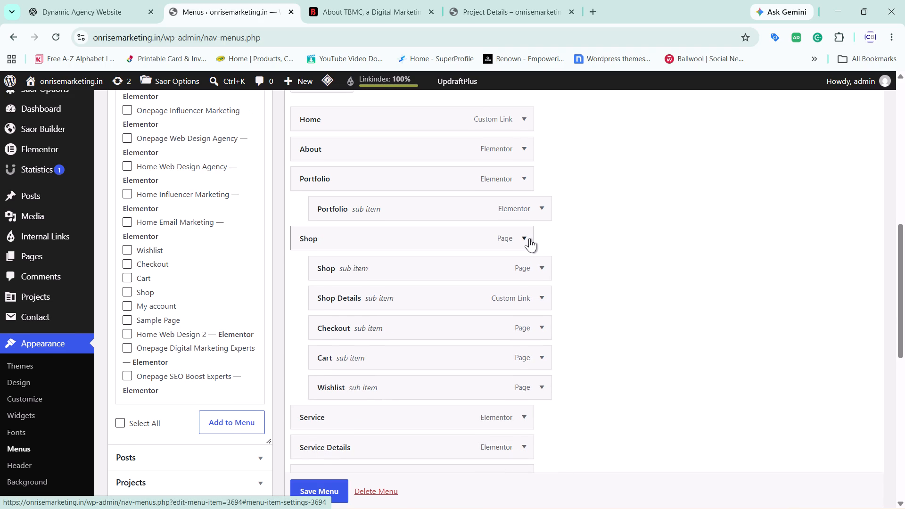
click(529, 238)
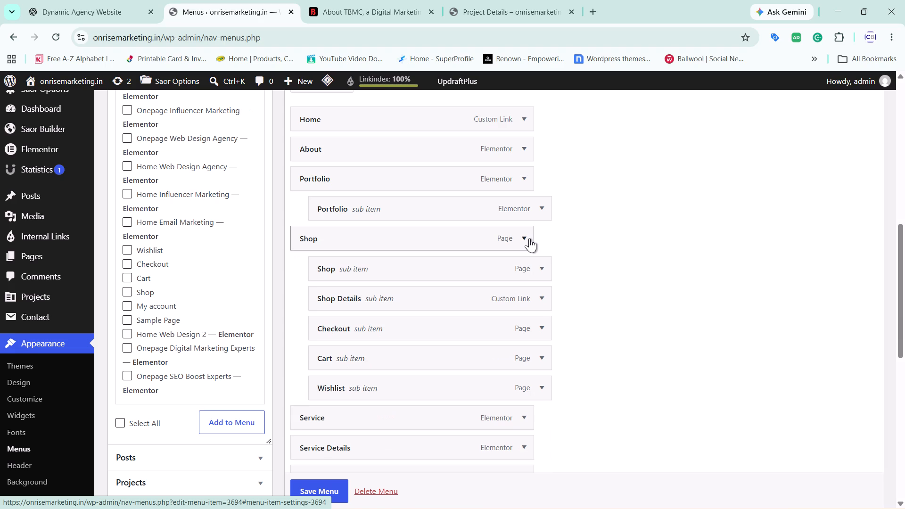
click(529, 238)
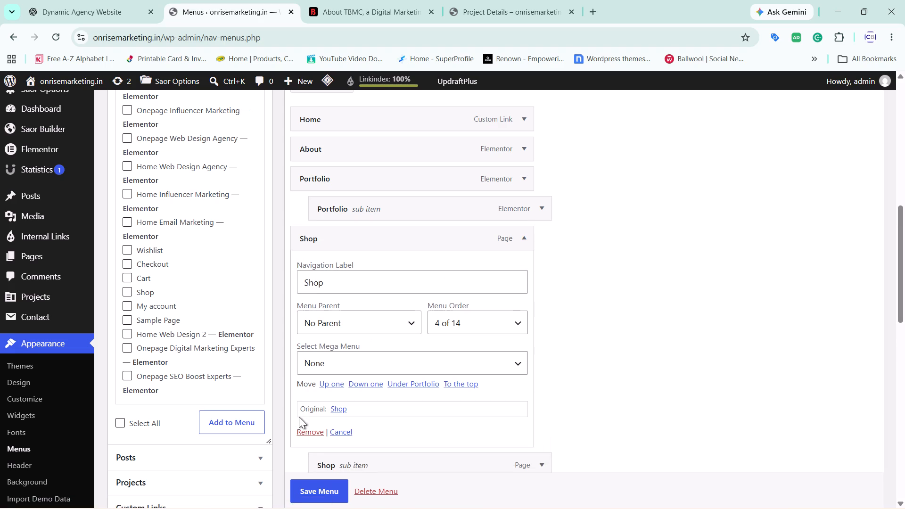
click(298, 428)
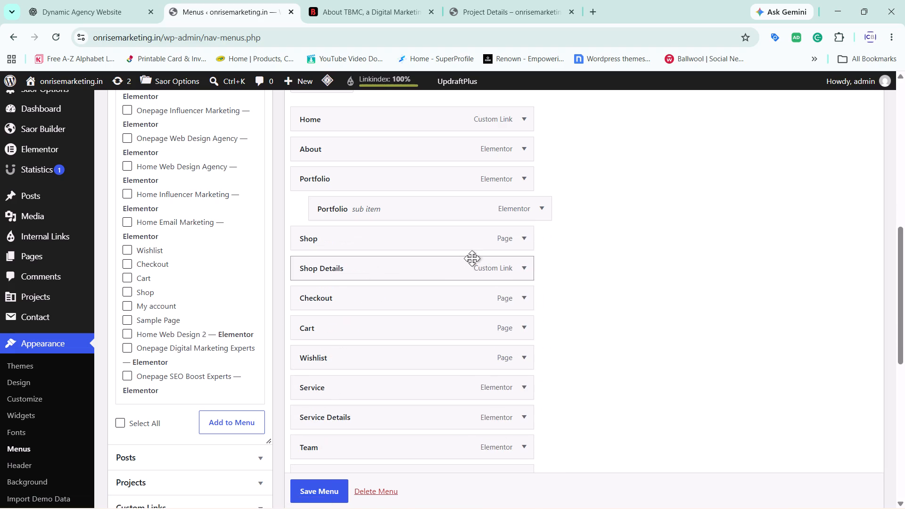
click(520, 243)
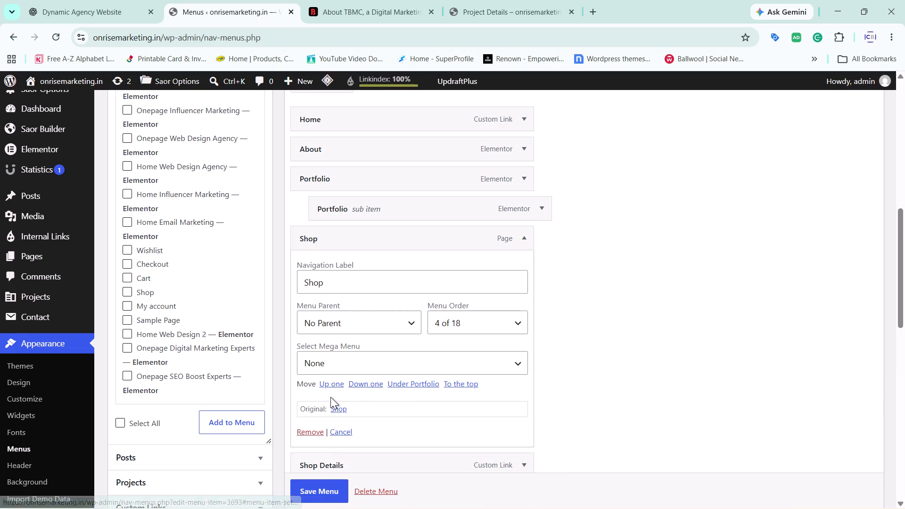
click(308, 434)
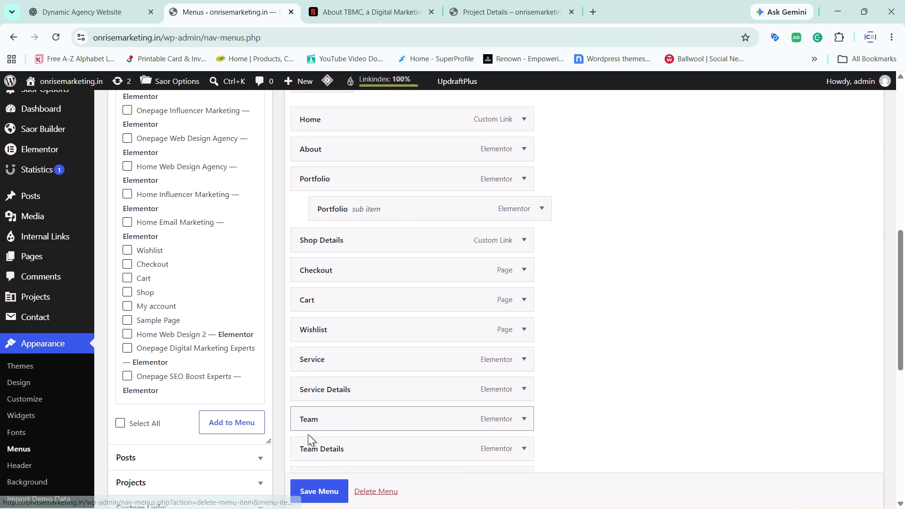
click(520, 241)
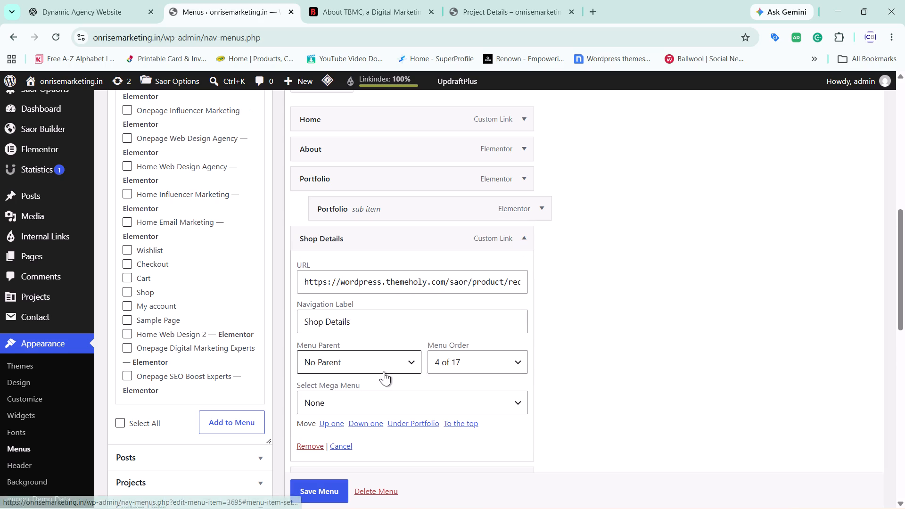
scroll(383, 371, down, 1)
click(311, 394)
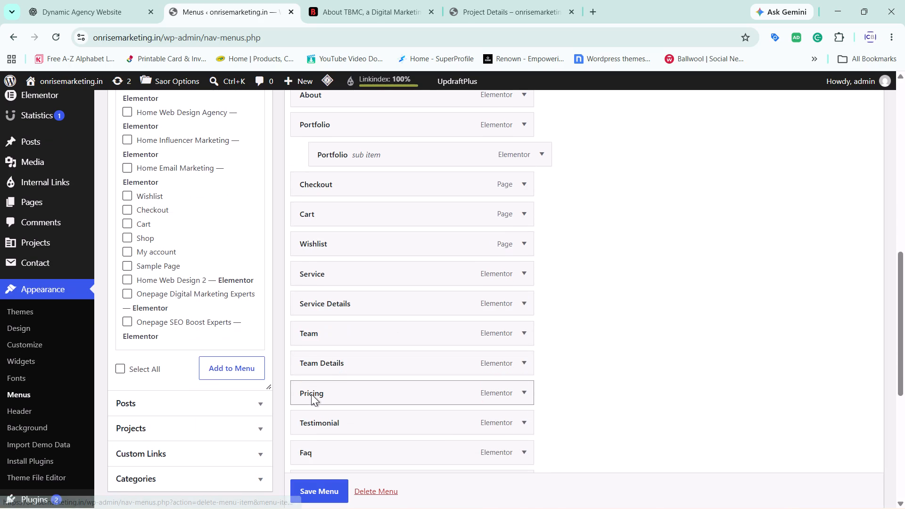
Remove the Checkout, Cart and Wishlist items from the Primary Menu.
click(526, 185)
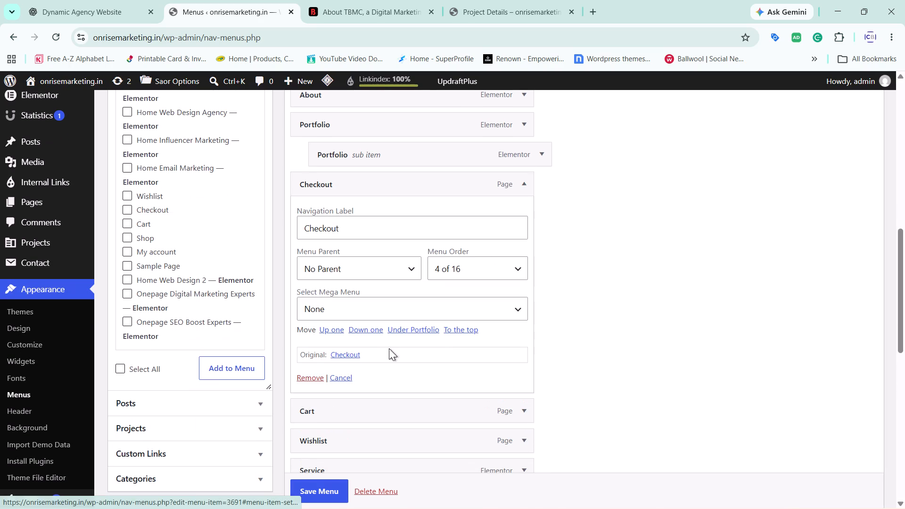
click(306, 377)
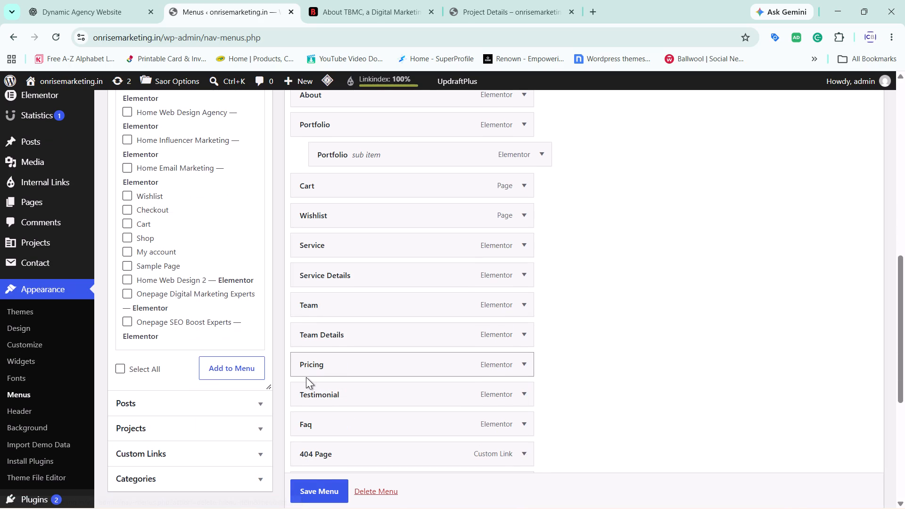
click(525, 182)
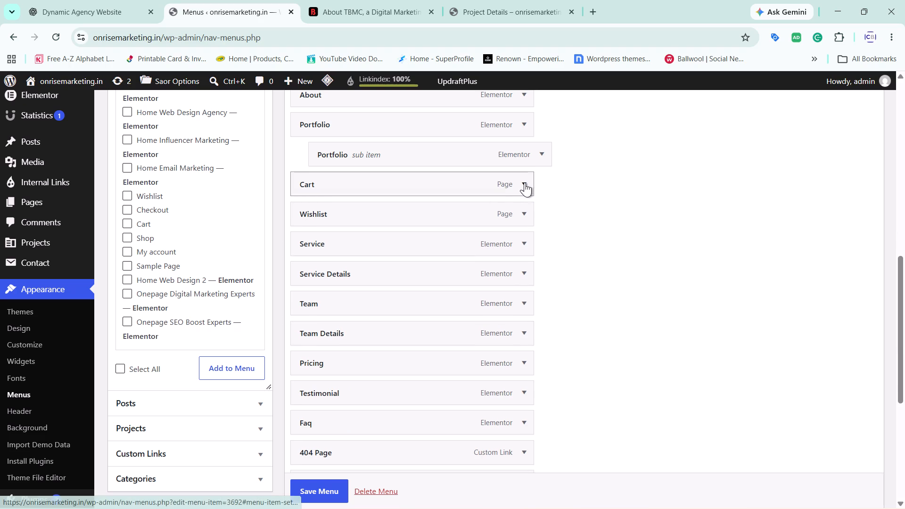
click(305, 380)
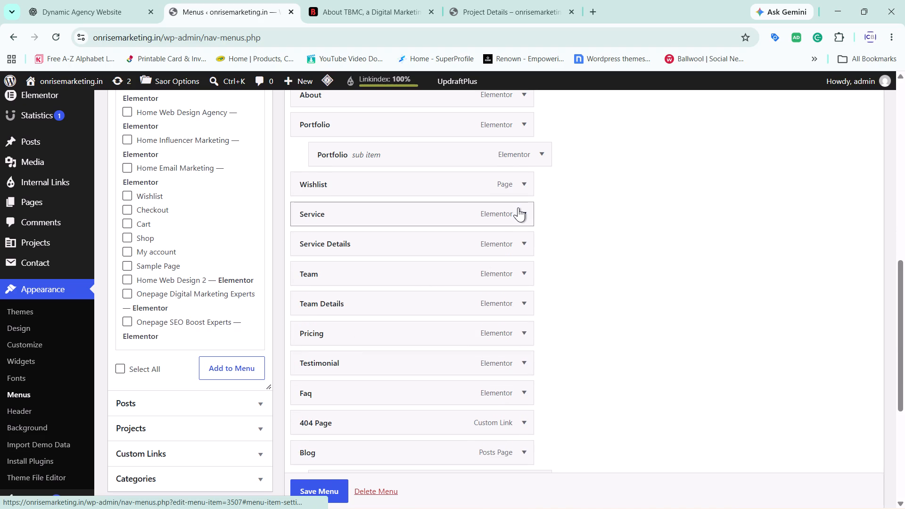
click(525, 183)
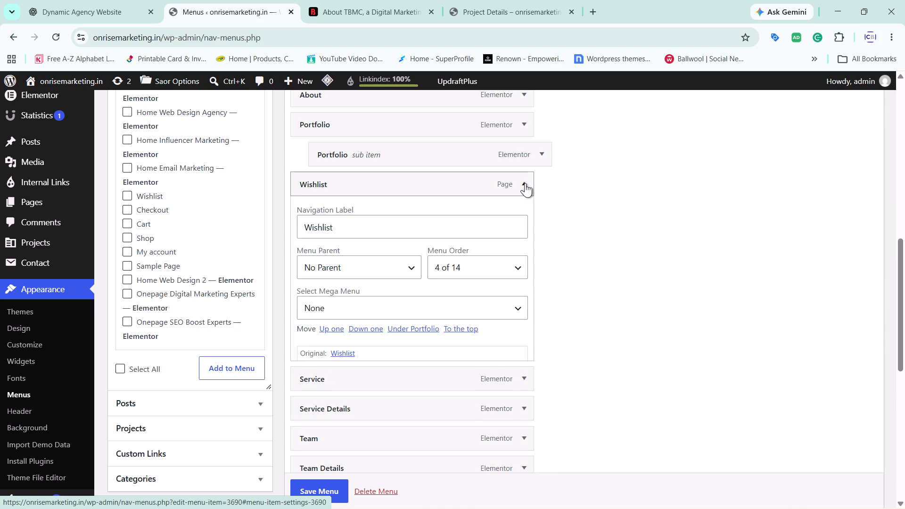
click(310, 378)
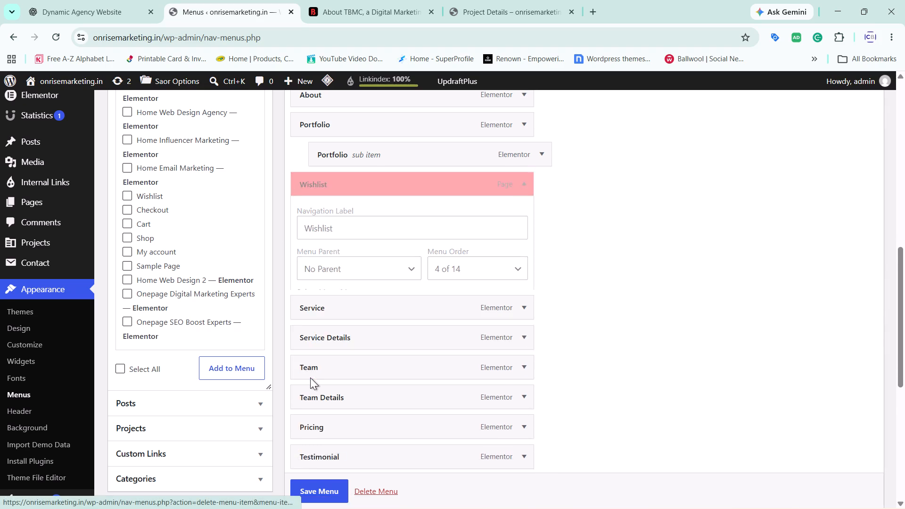
Remove the Service, Service Details, Team and Team Details items from the Primary Menu.
click(517, 183)
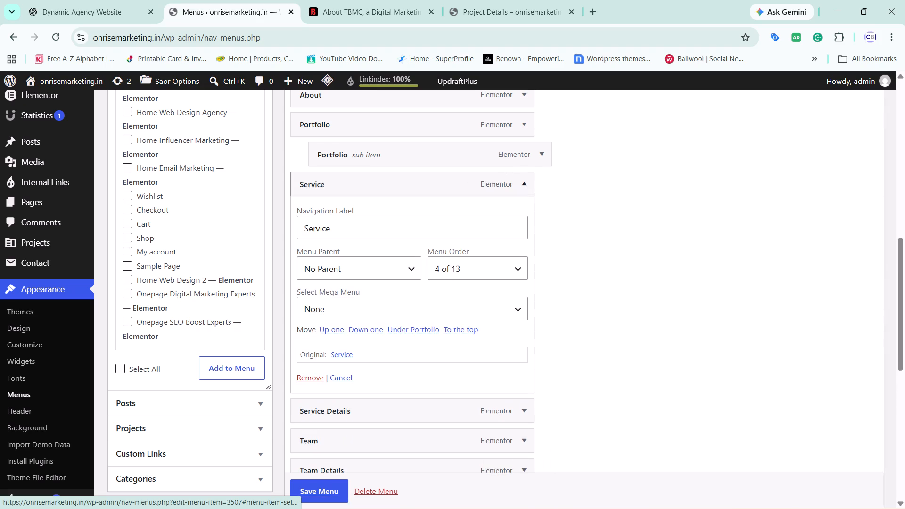
click(309, 377)
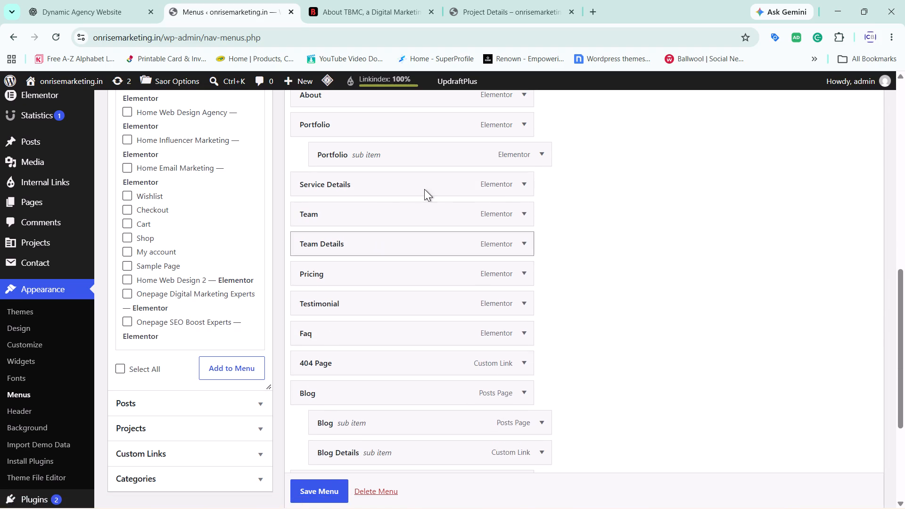
click(520, 189)
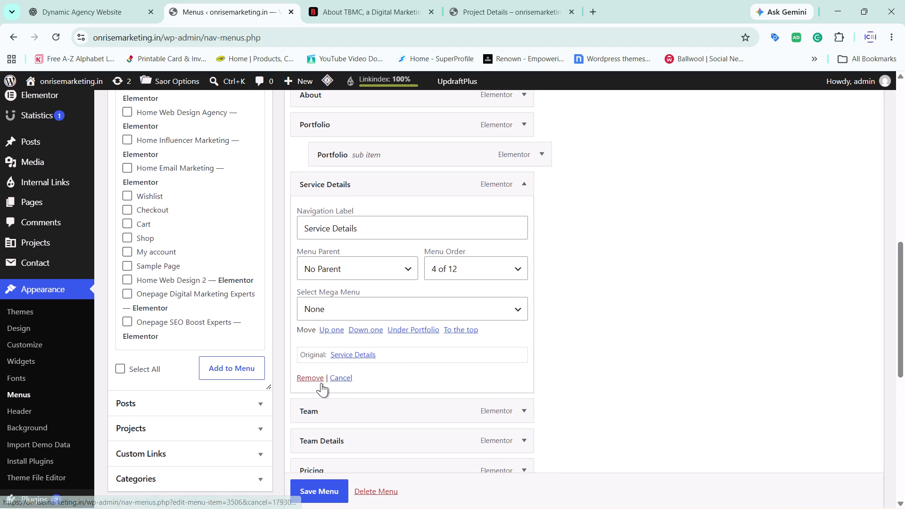
click(314, 380)
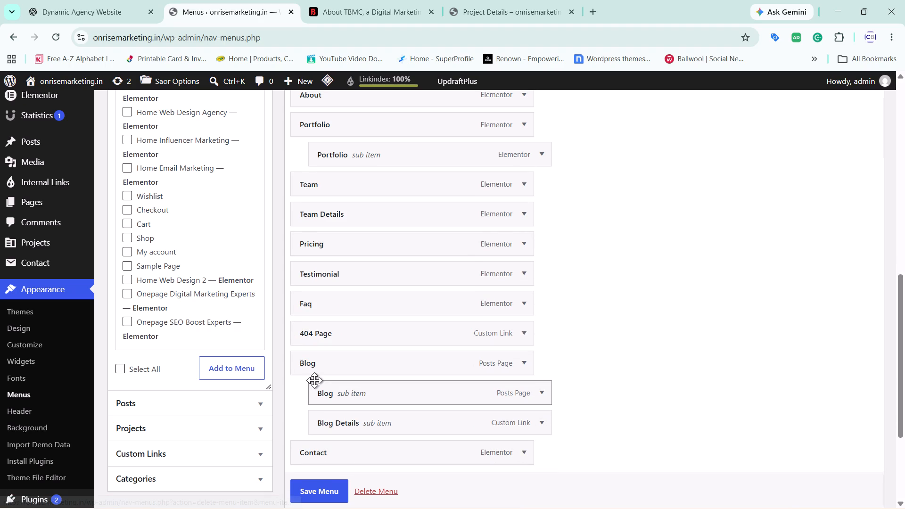
click(522, 182)
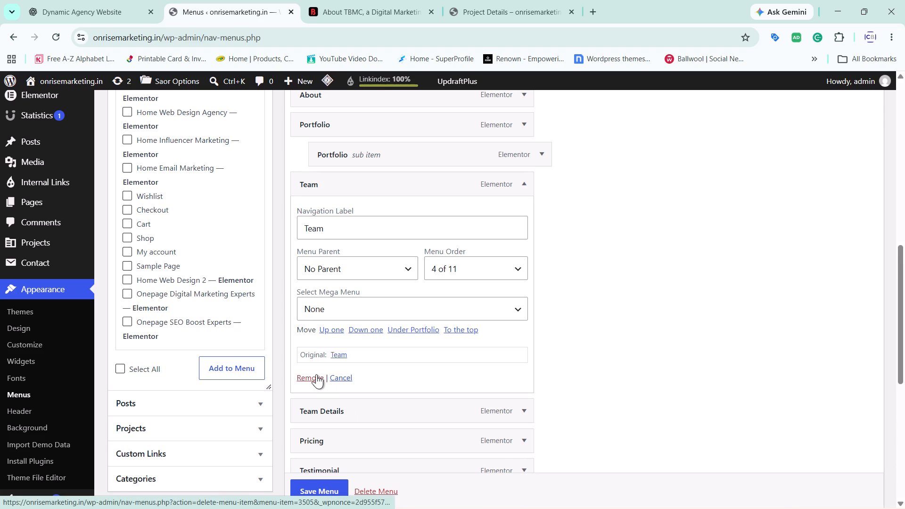
click(316, 374)
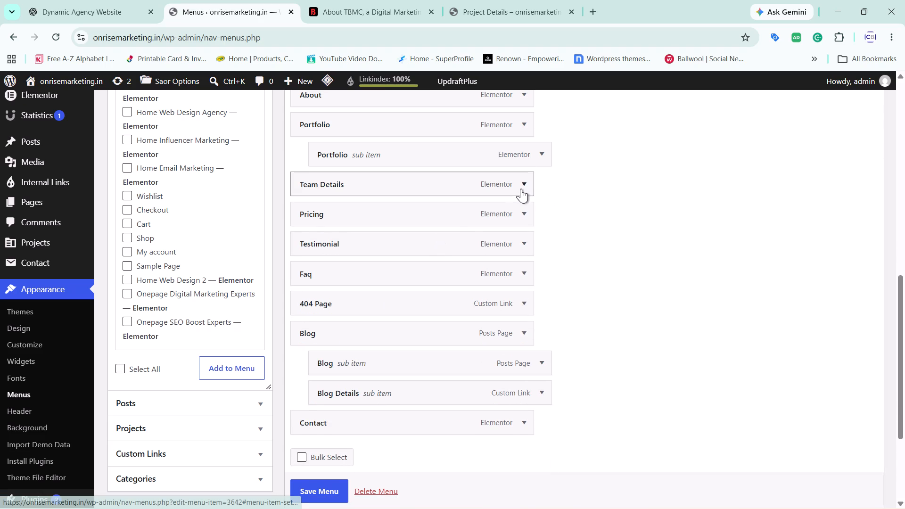
click(525, 184)
click(315, 375)
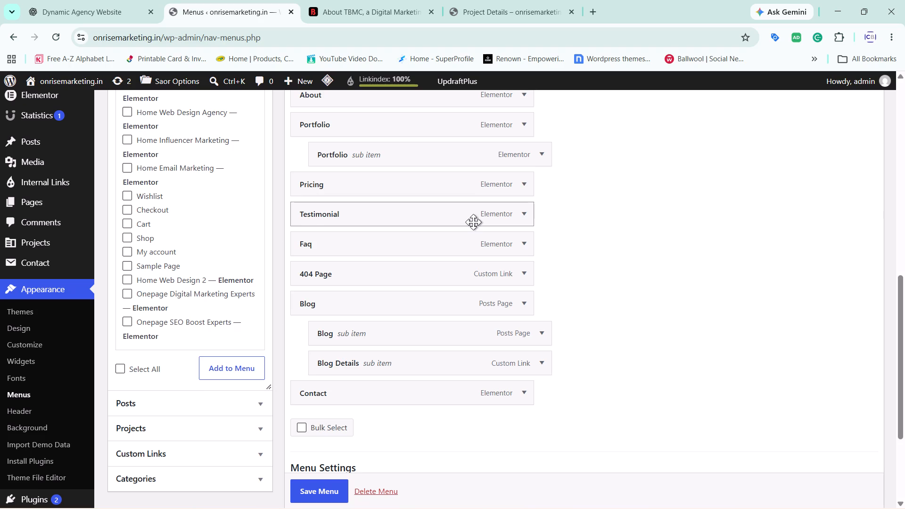
Remove the Pricing and Testimonial items from the Primary Menu.
scroll(473, 222, up, 1)
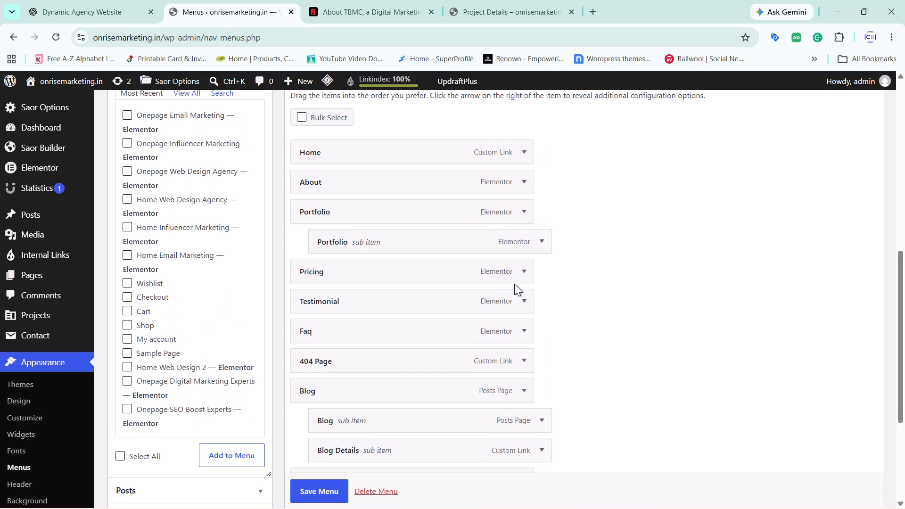
click(524, 272)
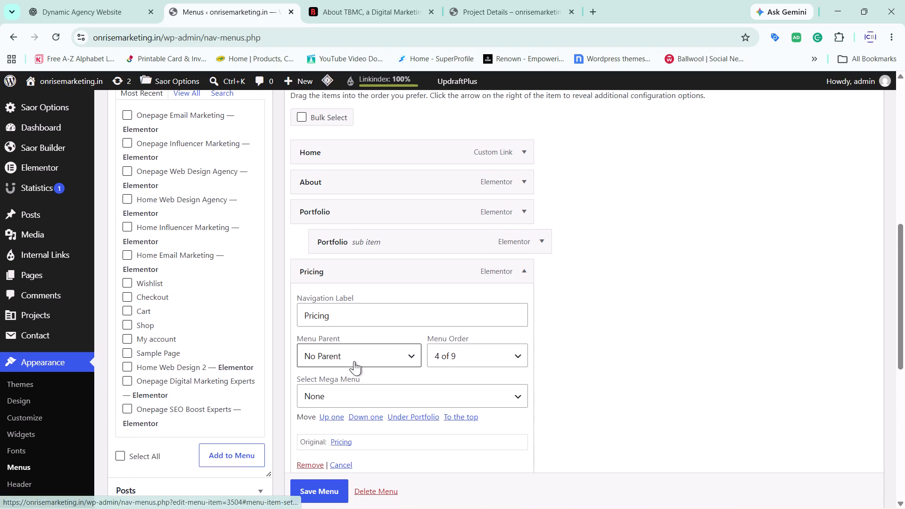
click(302, 469)
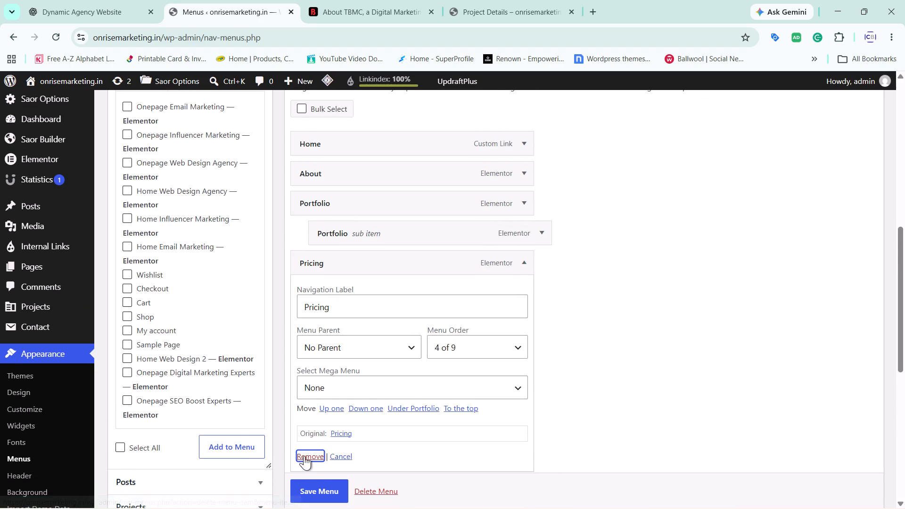
click(304, 454)
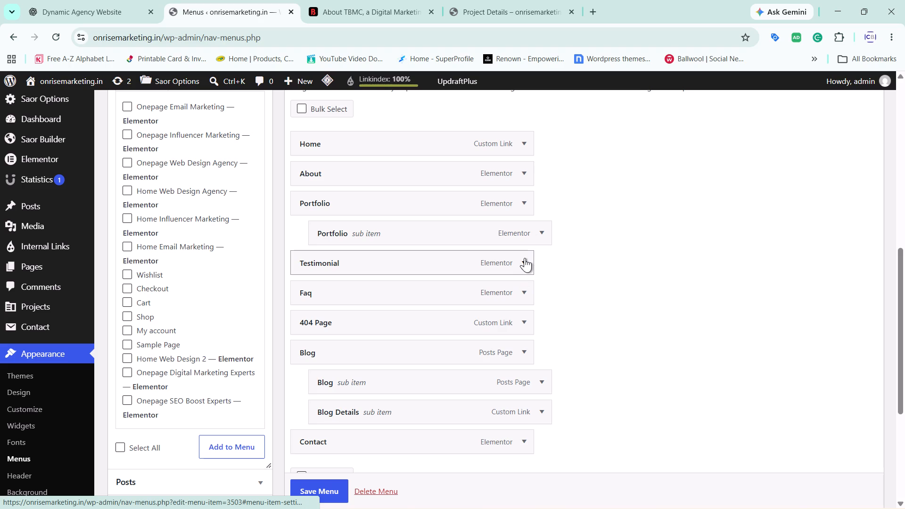
click(520, 259)
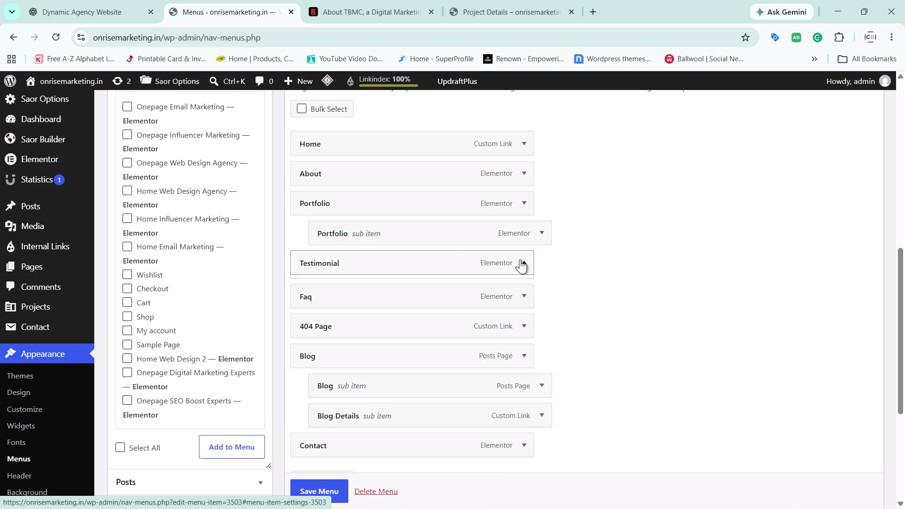
click(303, 453)
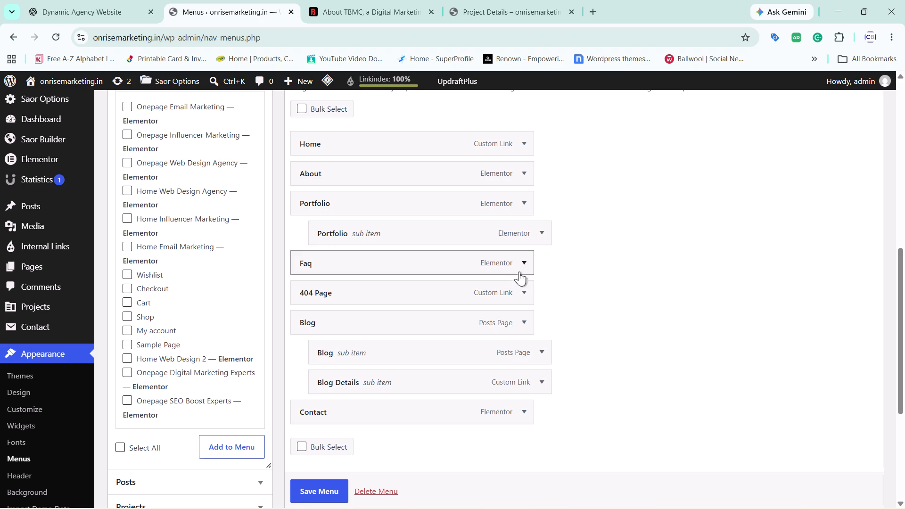
Remove the Faq and 404 Page items from the Primary Menu.
scroll(507, 276, down, 1)
scroll(507, 276, up, 2)
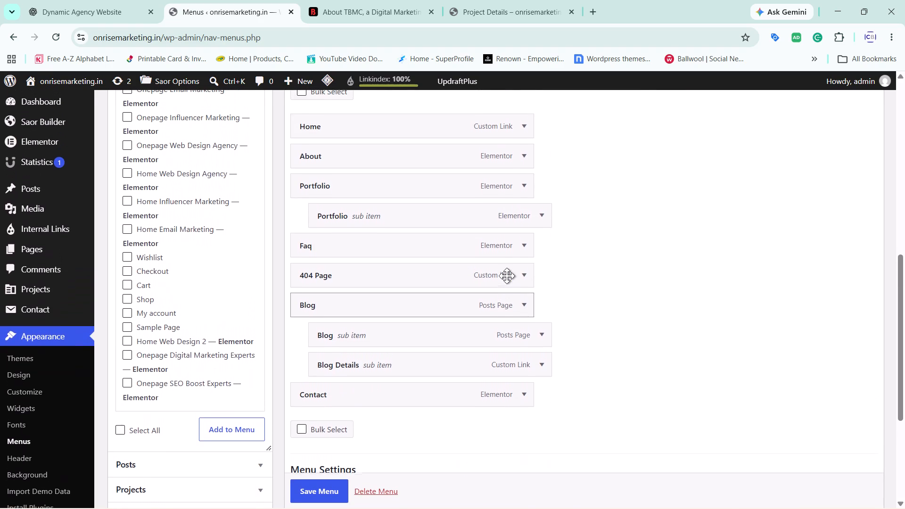
click(521, 247)
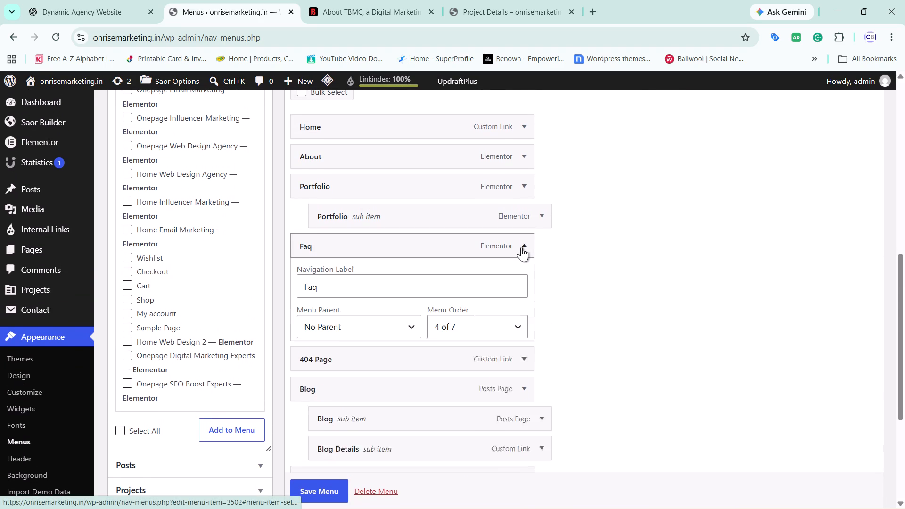
click(312, 440)
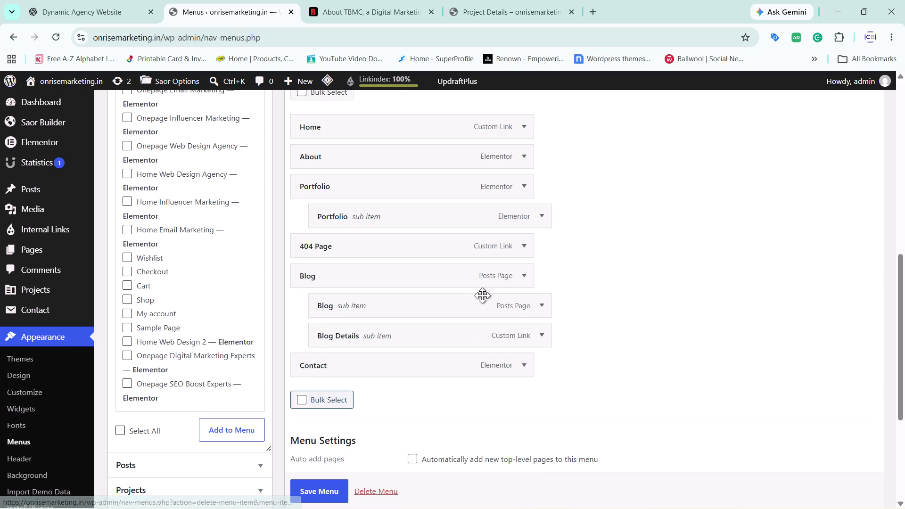
click(527, 247)
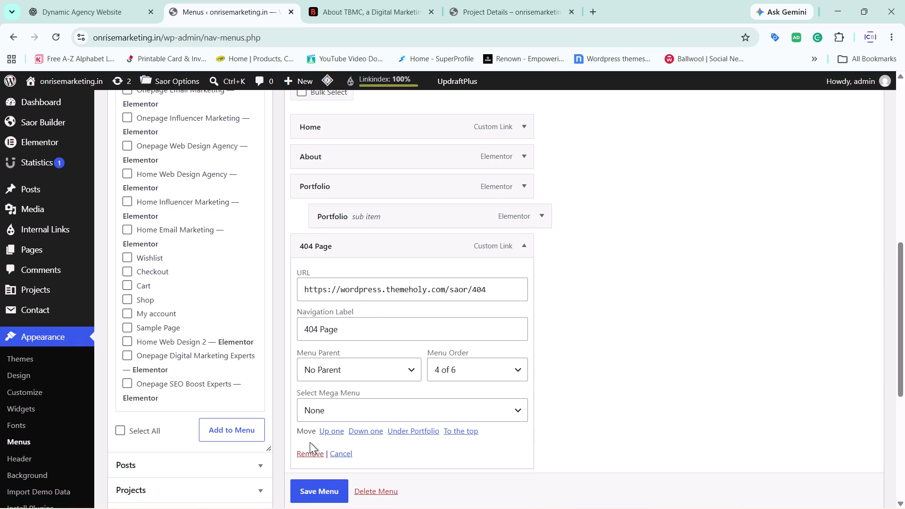
click(305, 450)
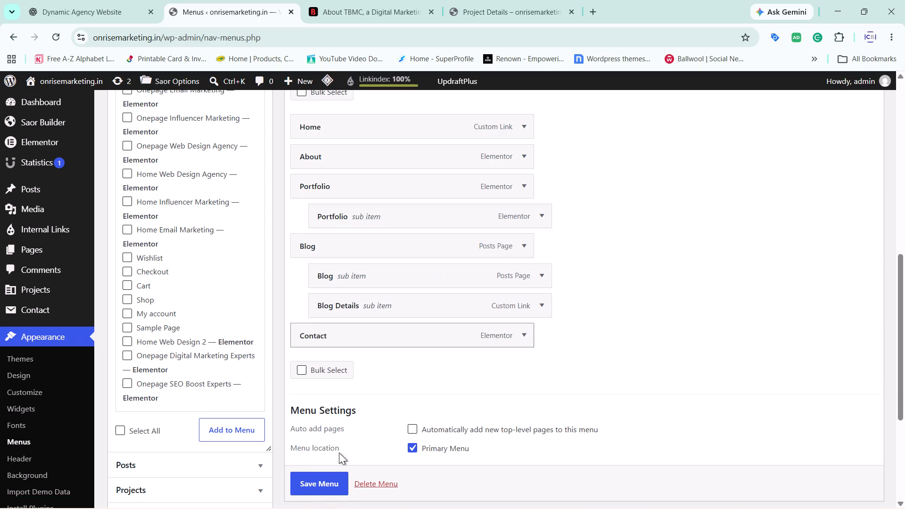
Save the trimmed Primary Menu.
click(323, 484)
click(321, 444)
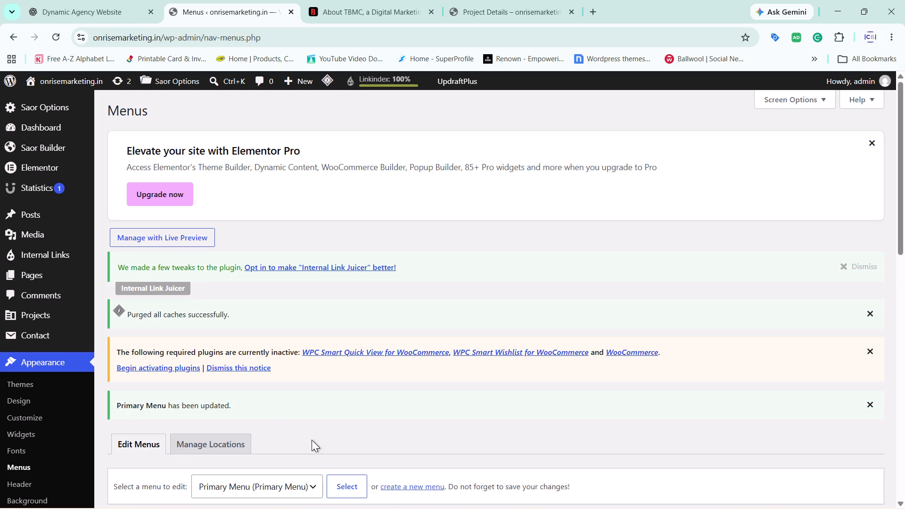
Reload the live Project Details page and check where the Blog and Blog Details navigation links lead.
click(506, 0)
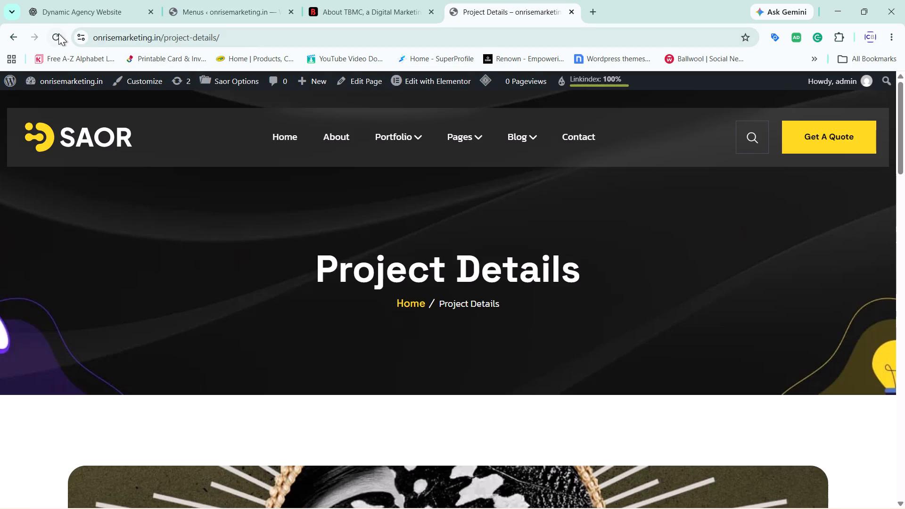
click(58, 33)
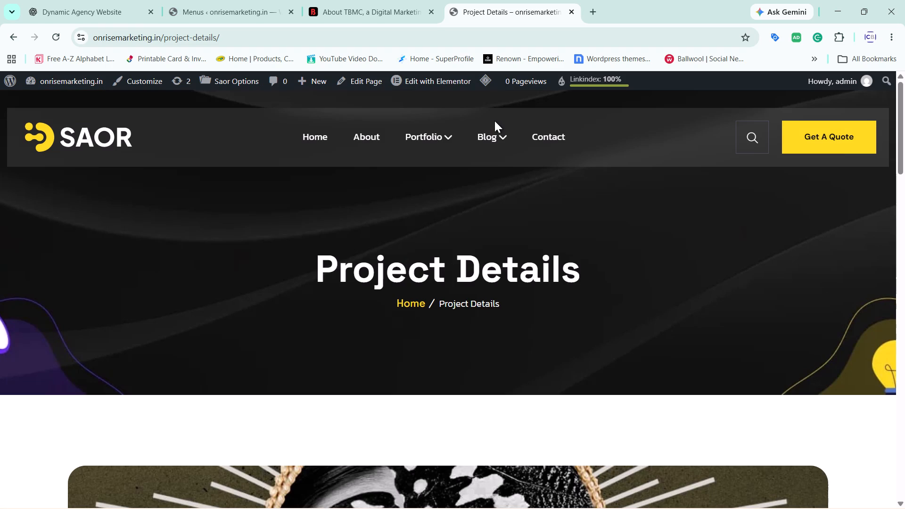
click(481, 171)
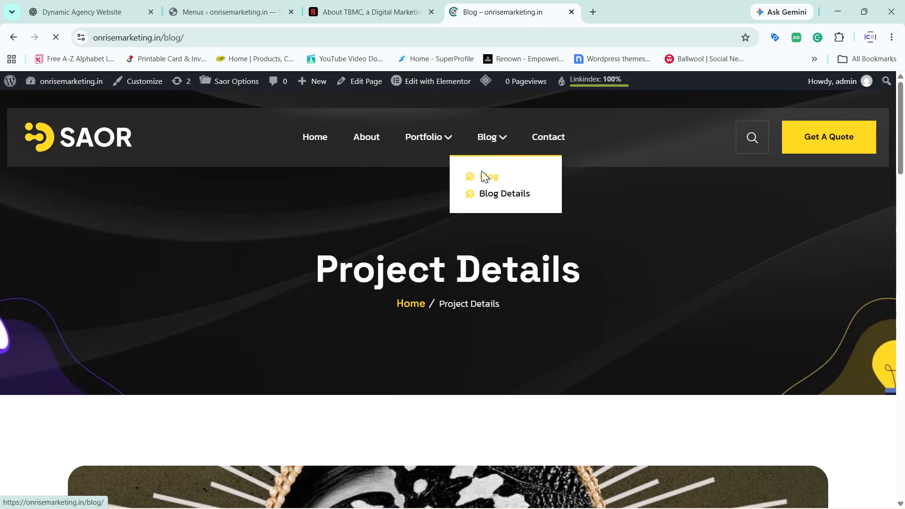
scroll(481, 171, down, 4)
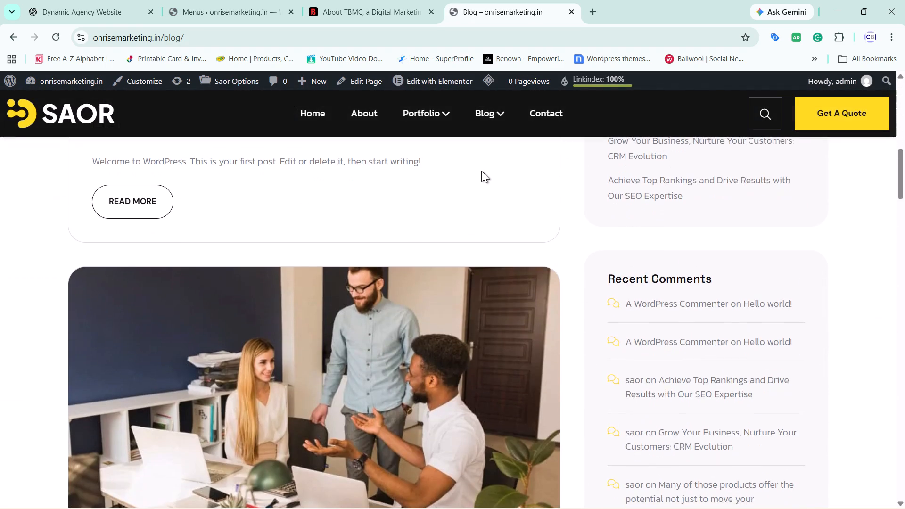
scroll(481, 171, down, 4)
scroll(481, 171, up, 7)
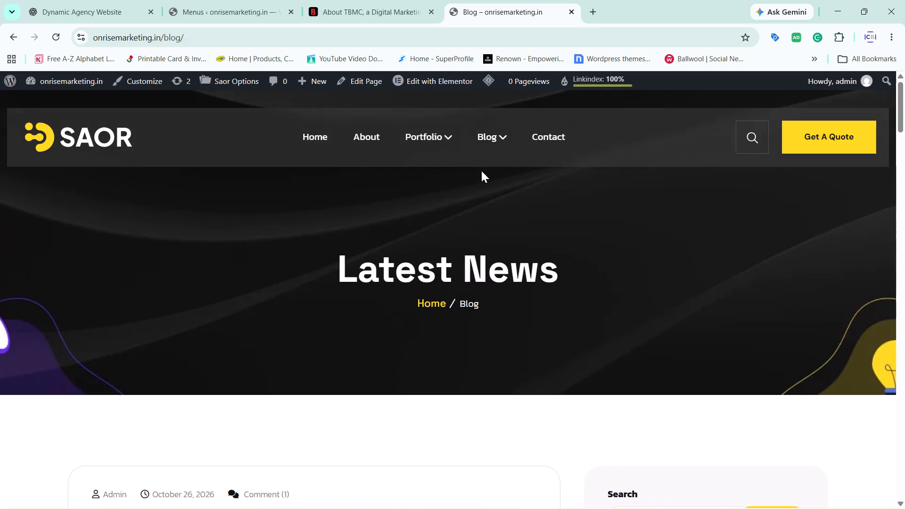
click(16, 36)
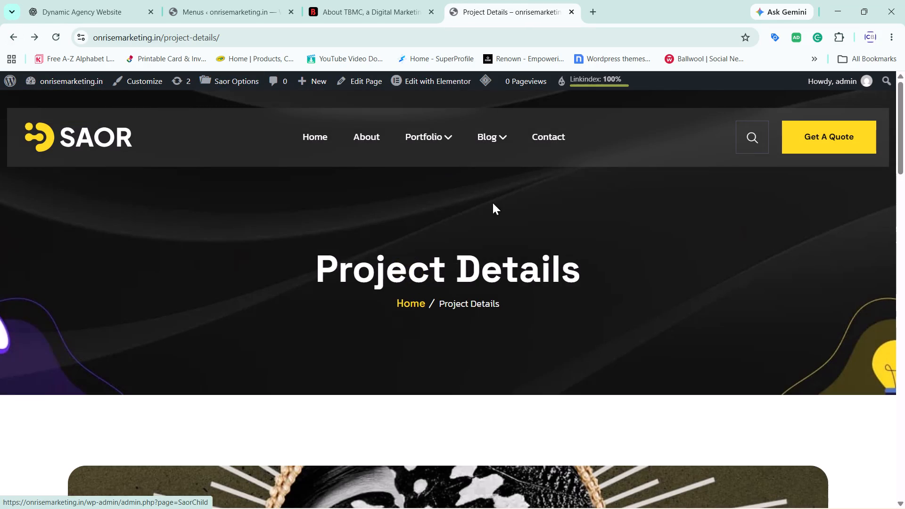
click(496, 195)
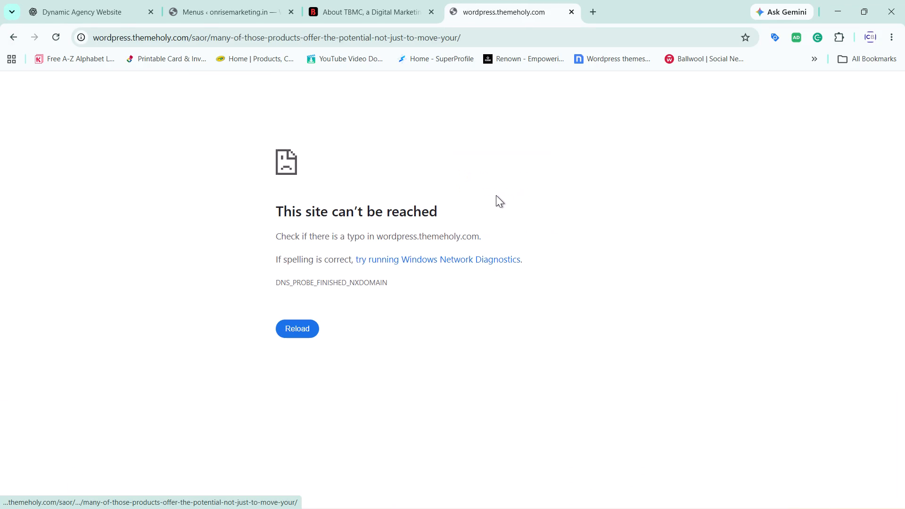
click(15, 37)
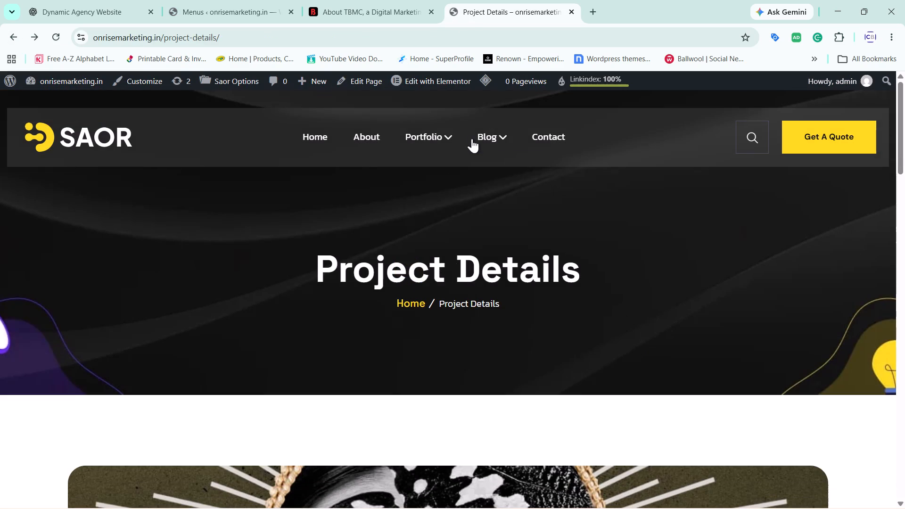
click(478, 192)
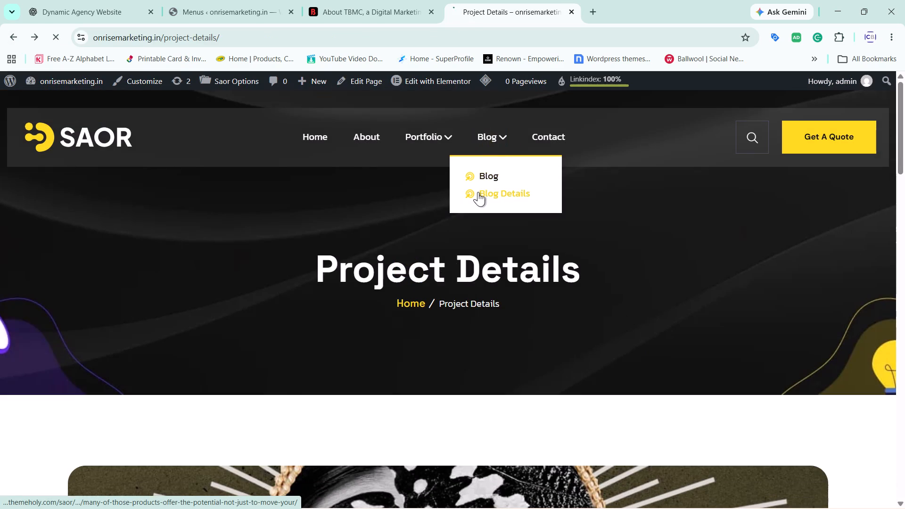
click(16, 47)
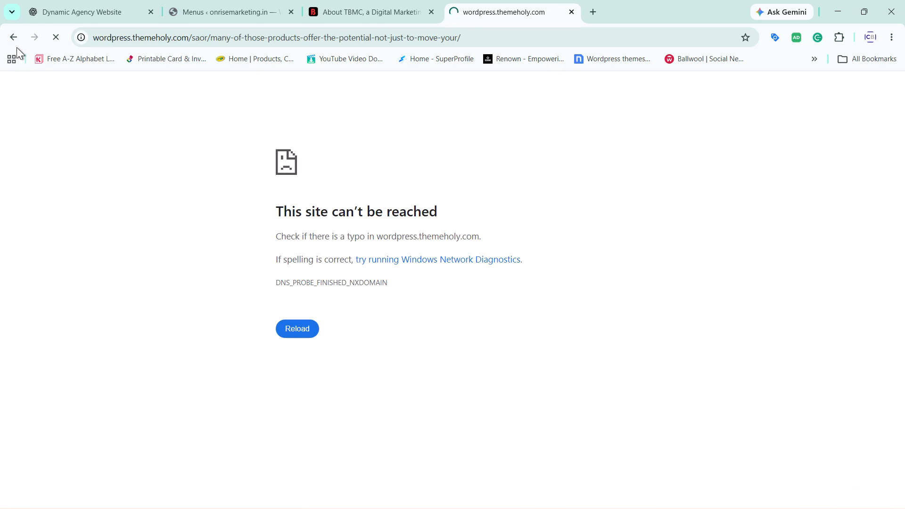
Remove the Blog Details sub item from the Primary Menu in the WordPress menu editor.
click(213, 0)
scroll(396, 345, down, 7)
scroll(396, 345, up, 1)
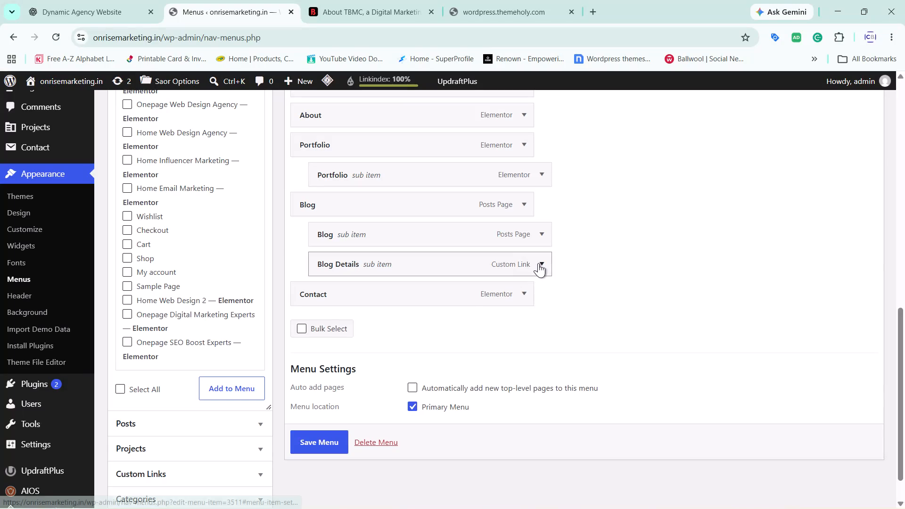
click(538, 263)
scroll(334, 410, down, 1)
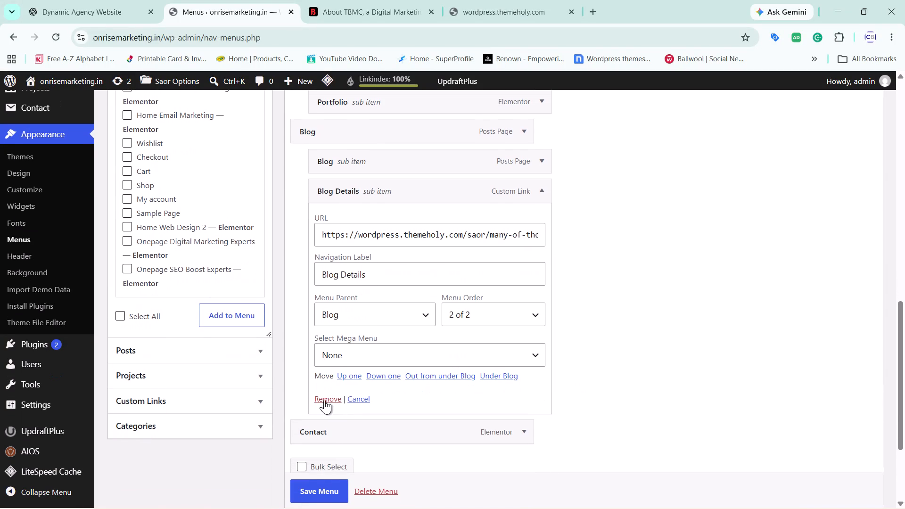
click(324, 400)
Add the Service and Service Details pages from the full page list to the Primary Menu.
scroll(324, 400, up, 2)
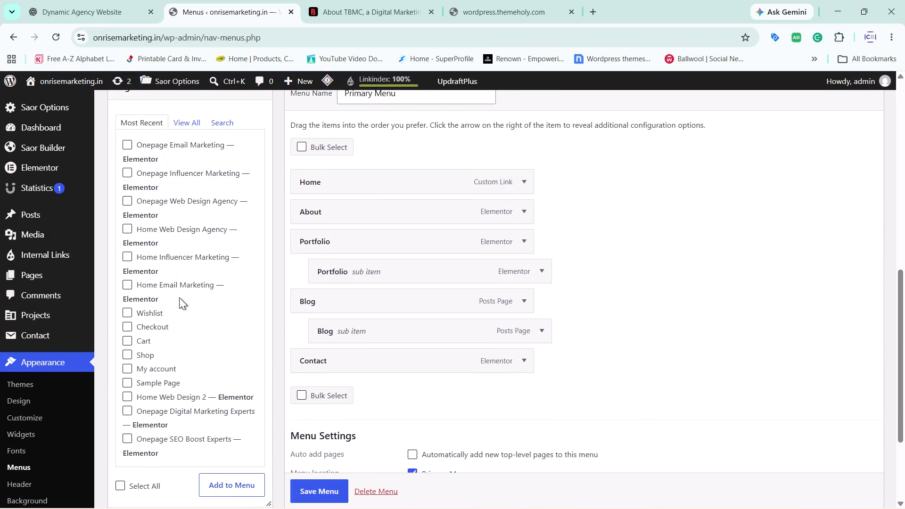
click(189, 126)
scroll(190, 230, down, 1)
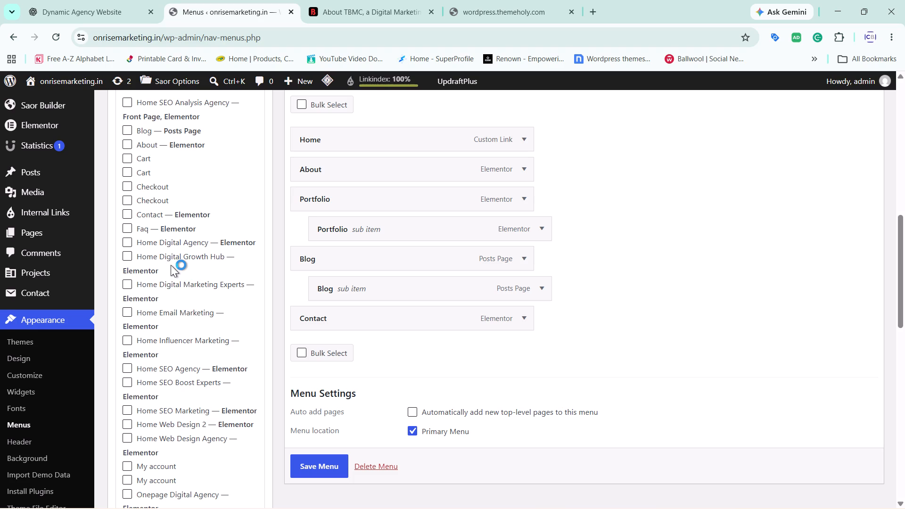
scroll(171, 259, down, 1)
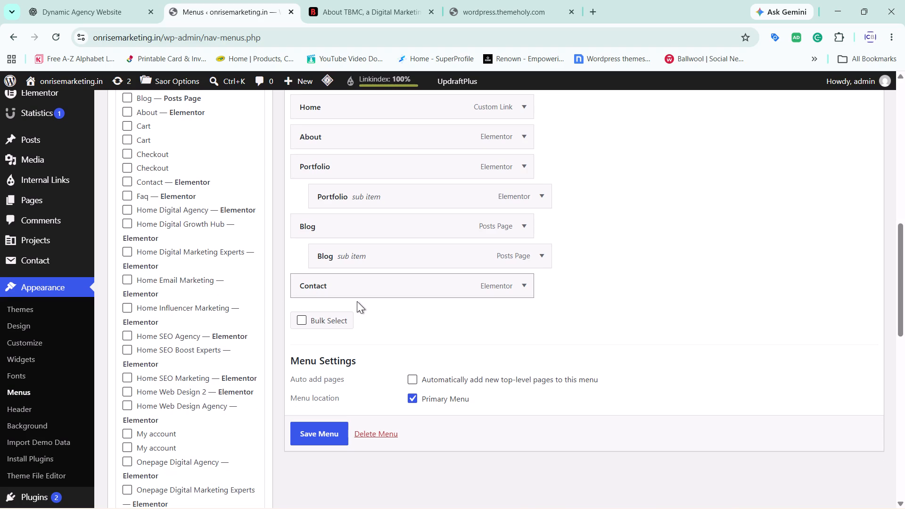
scroll(251, 270, down, 2)
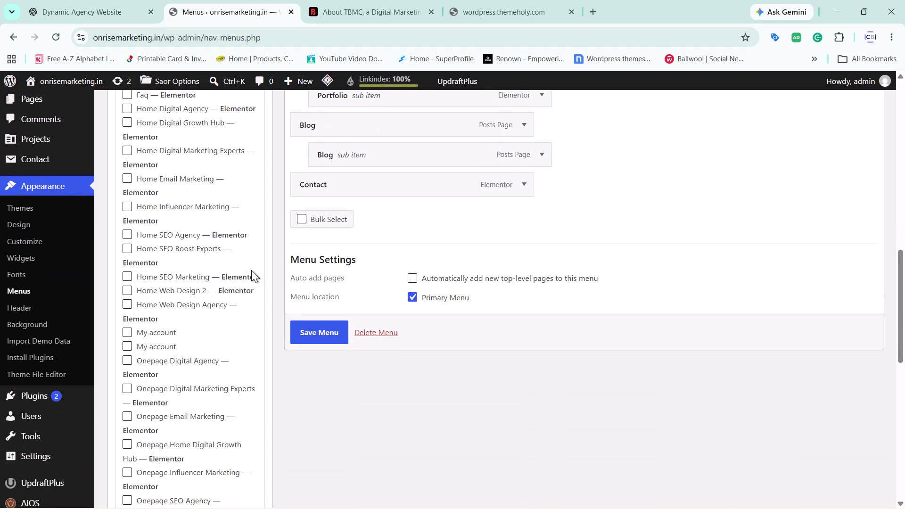
scroll(251, 270, down, 3)
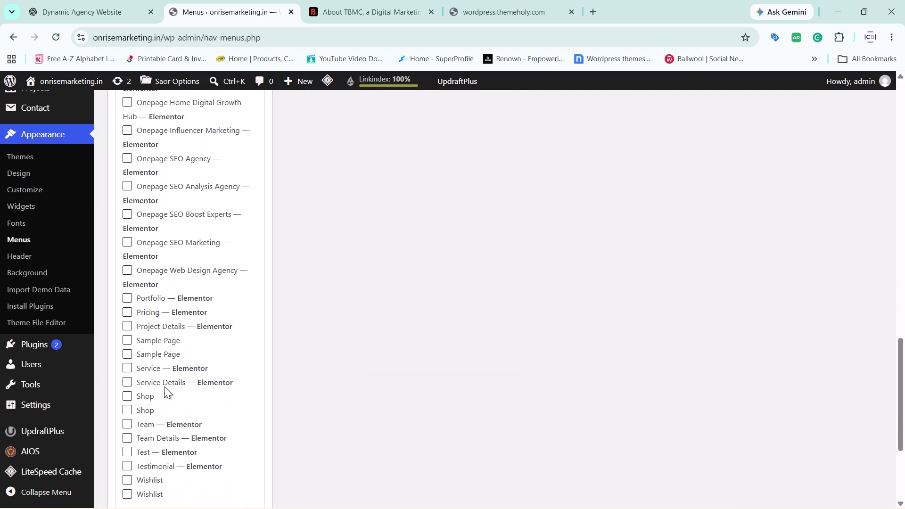
click(129, 365)
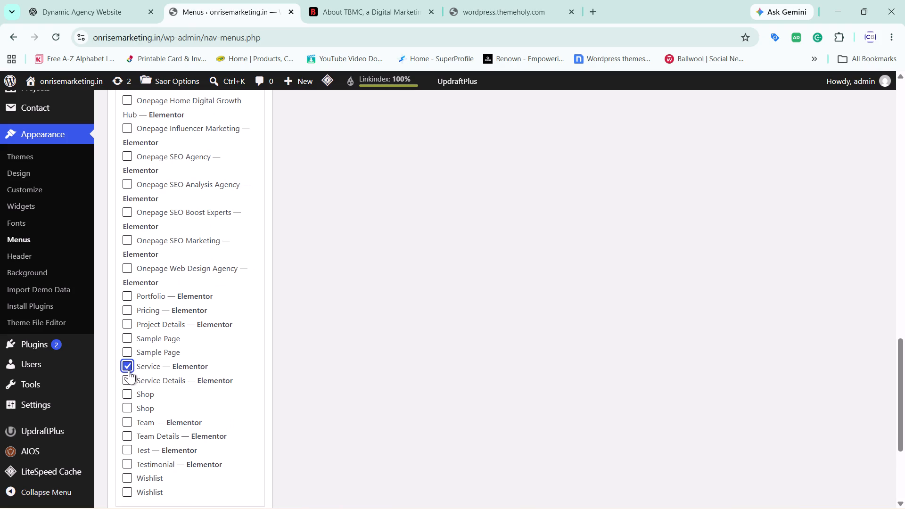
click(127, 378)
scroll(127, 378, down, 2)
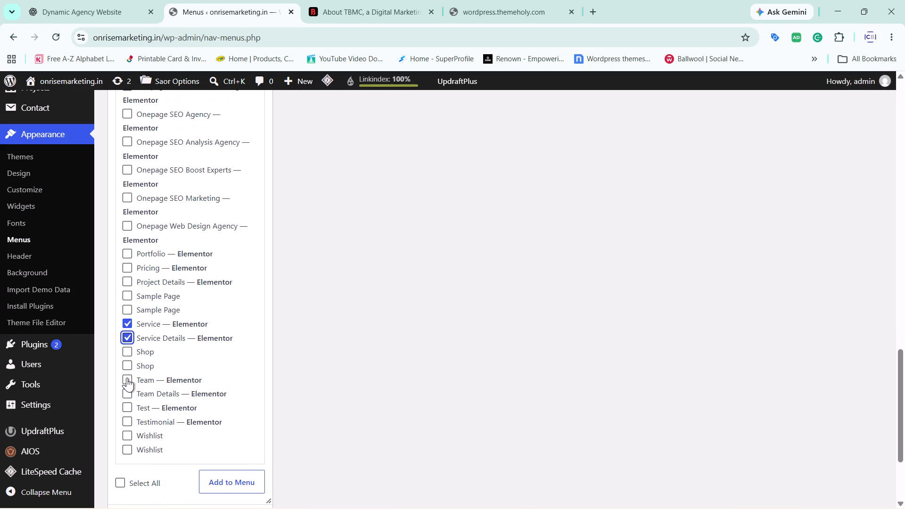
double_click(241, 482)
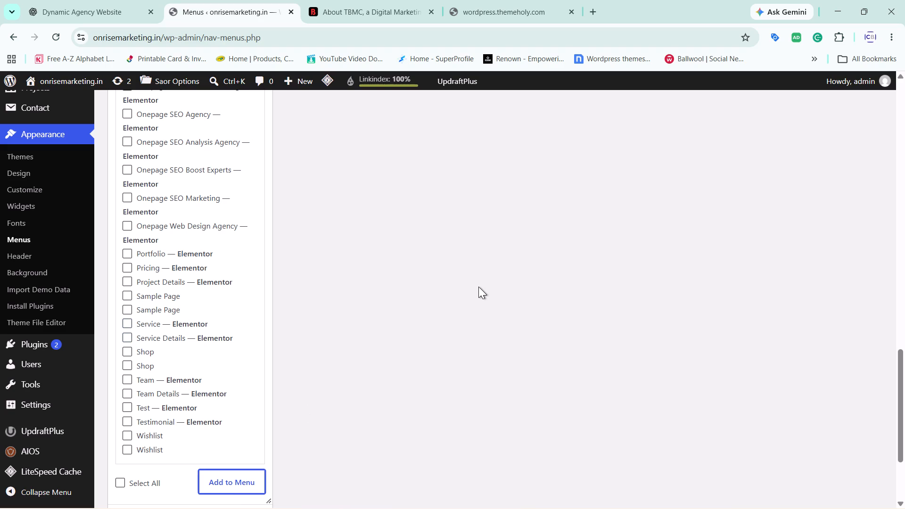
Save the Primary Menu with the added service items and review its structure.
scroll(478, 287, up, 6)
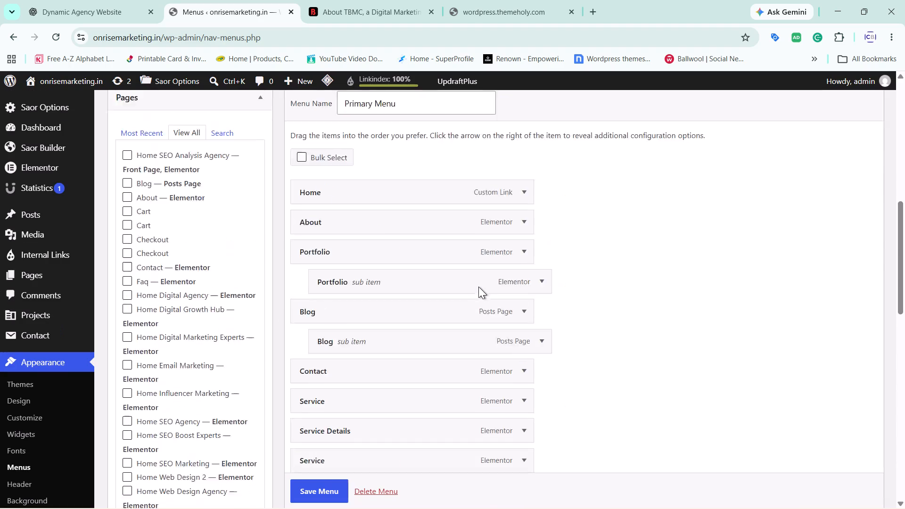
scroll(478, 287, down, 4)
scroll(422, 300, up, 1)
click(337, 362)
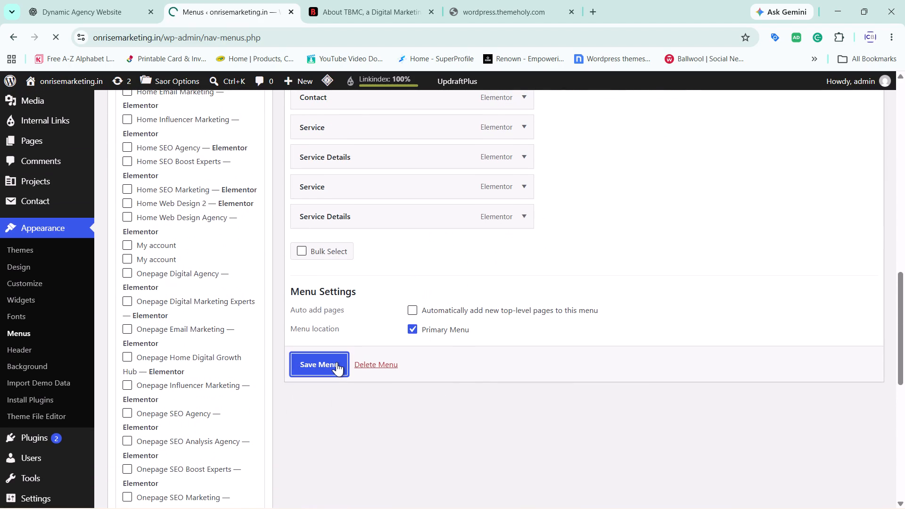
scroll(337, 362, down, 2)
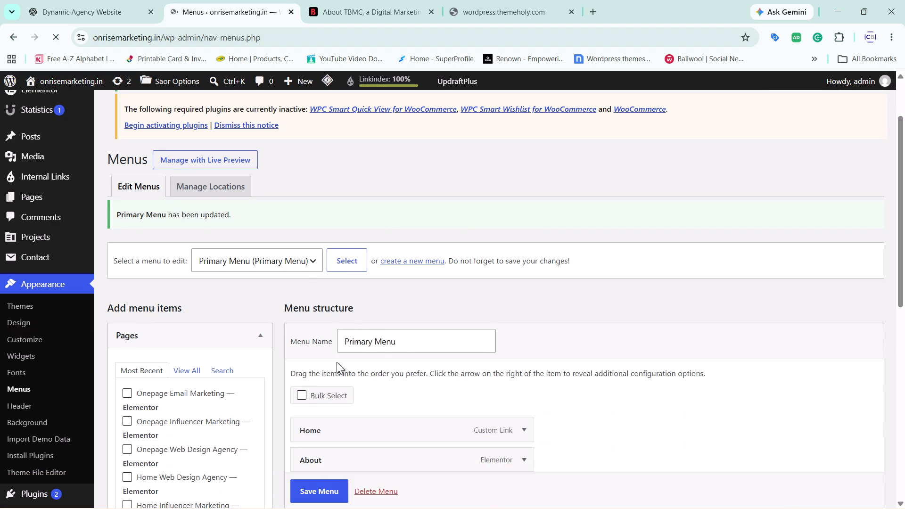
scroll(337, 362, down, 5)
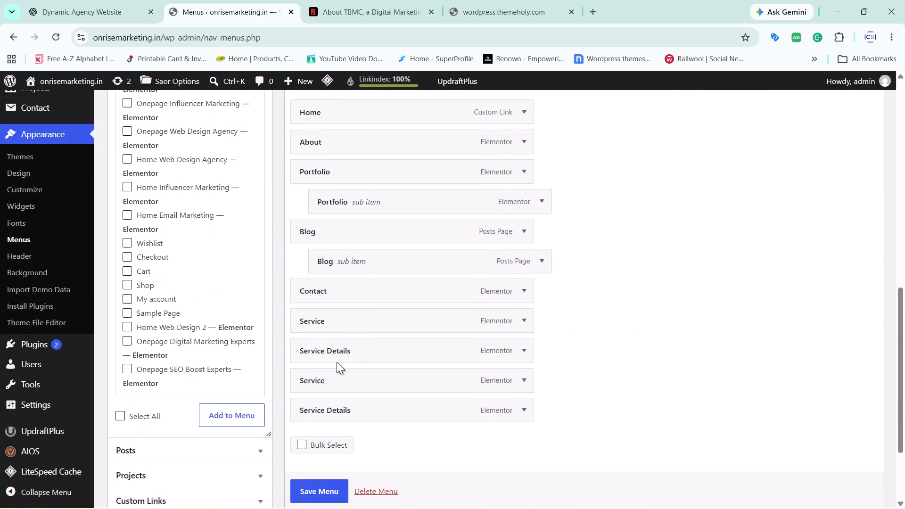
Return to the live site and examine the layout and content of the Service page.
click(502, 11)
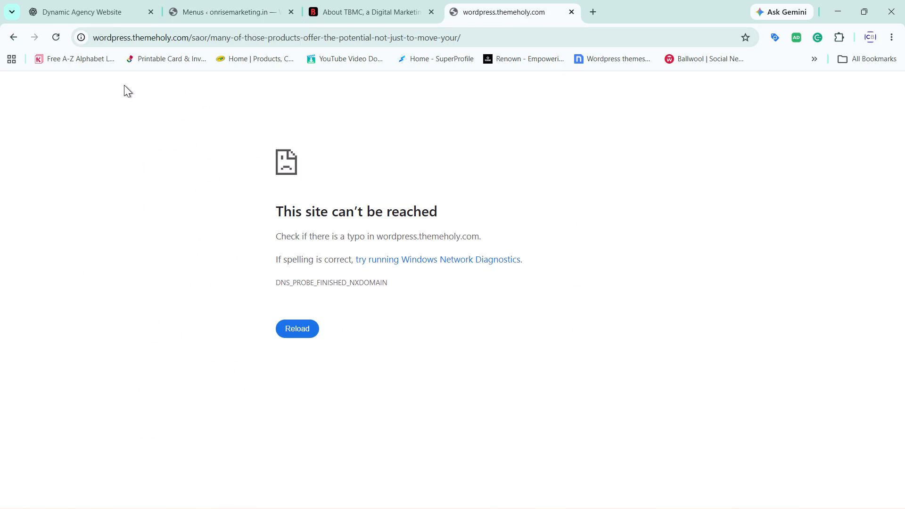
click(16, 35)
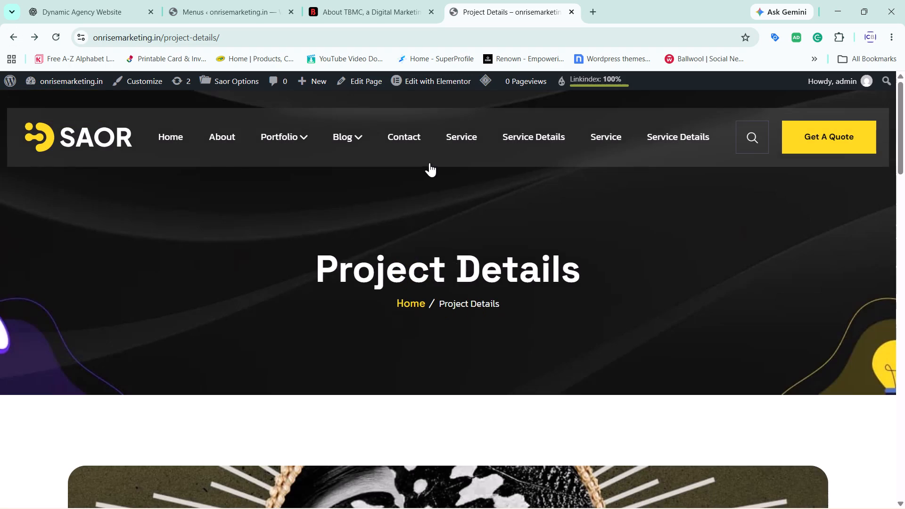
click(618, 138)
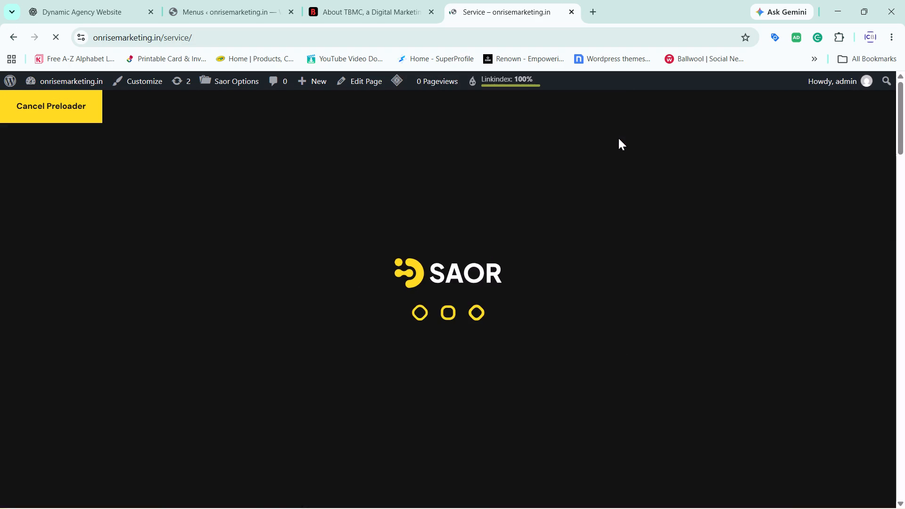
scroll(538, 274, down, 7)
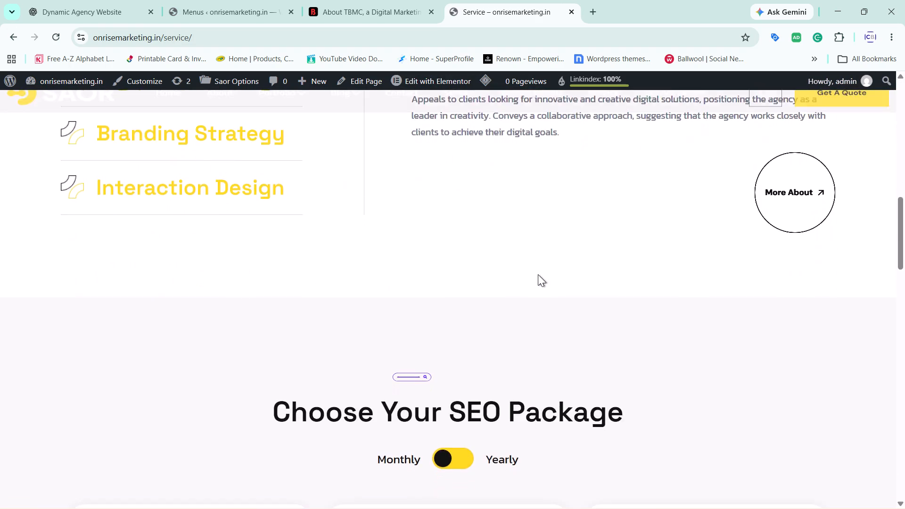
scroll(538, 274, up, 3)
Open the Service Details page on the live site and examine its layout, text sections and sidebar.
click(542, 142)
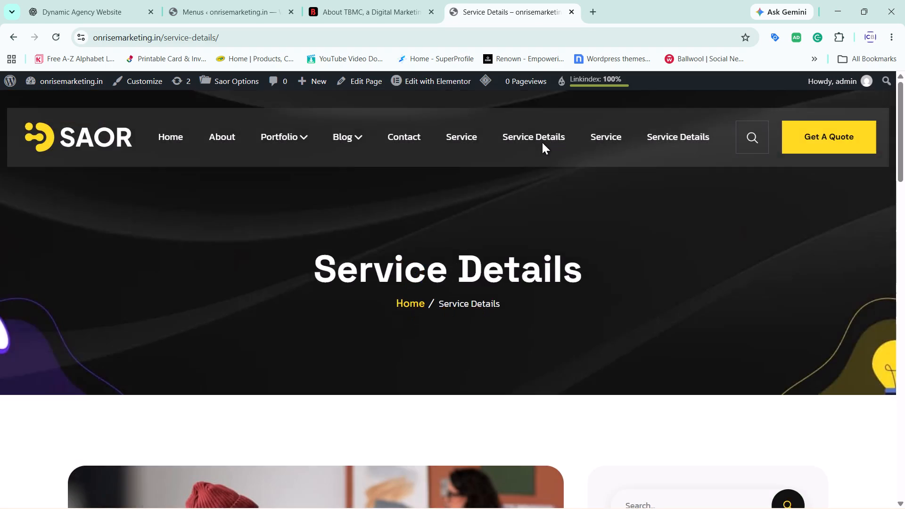
scroll(542, 142, down, 6)
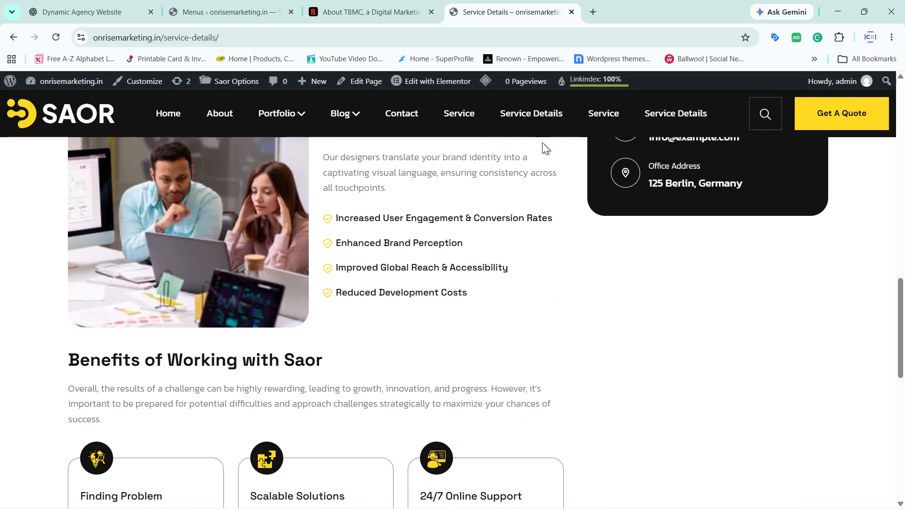
scroll(542, 142, down, 5)
scroll(542, 142, up, 6)
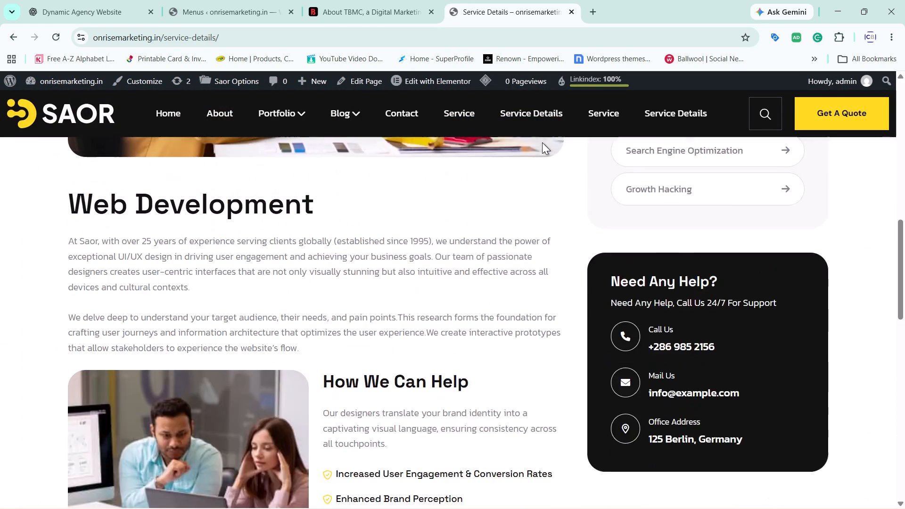
scroll(542, 142, up, 2)
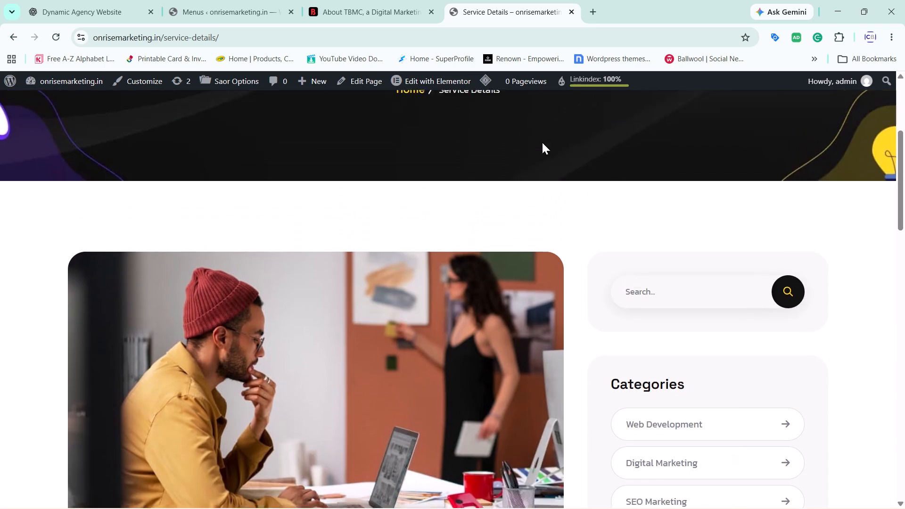
scroll(542, 142, down, 2)
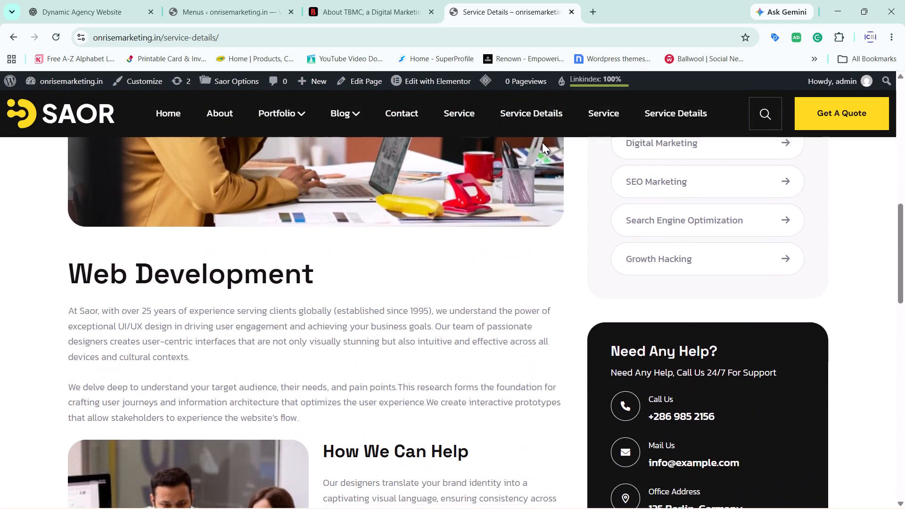
Reopen the Service Details page from the duplicate navigation item and compare its layout and content.
scroll(542, 142, down, 2)
scroll(542, 142, up, 9)
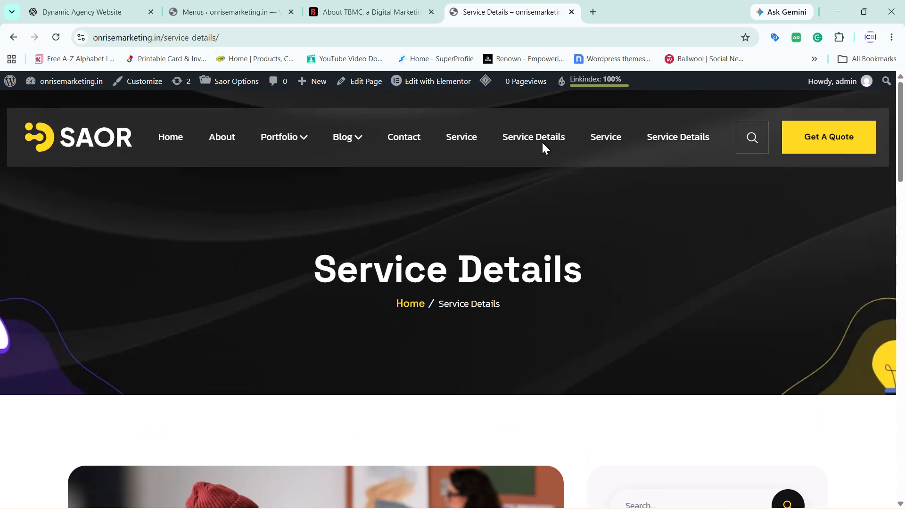
click(668, 129)
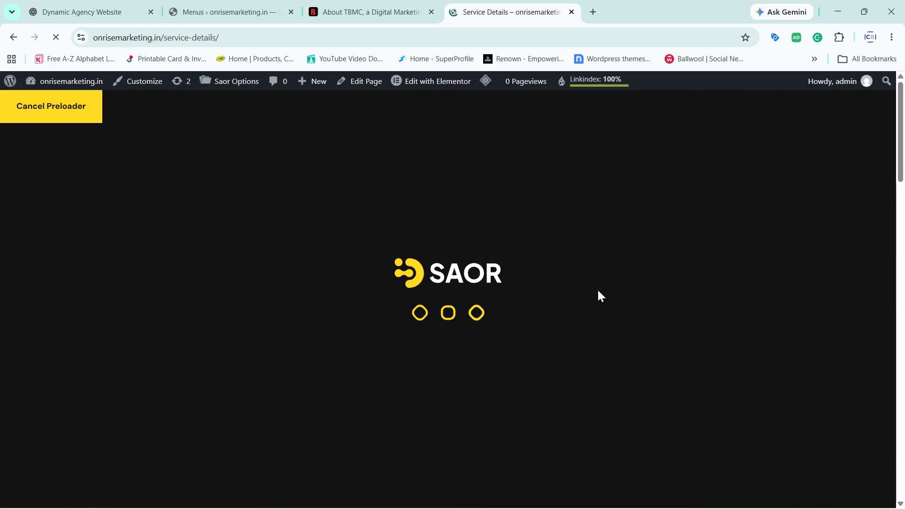
scroll(598, 290, down, 3)
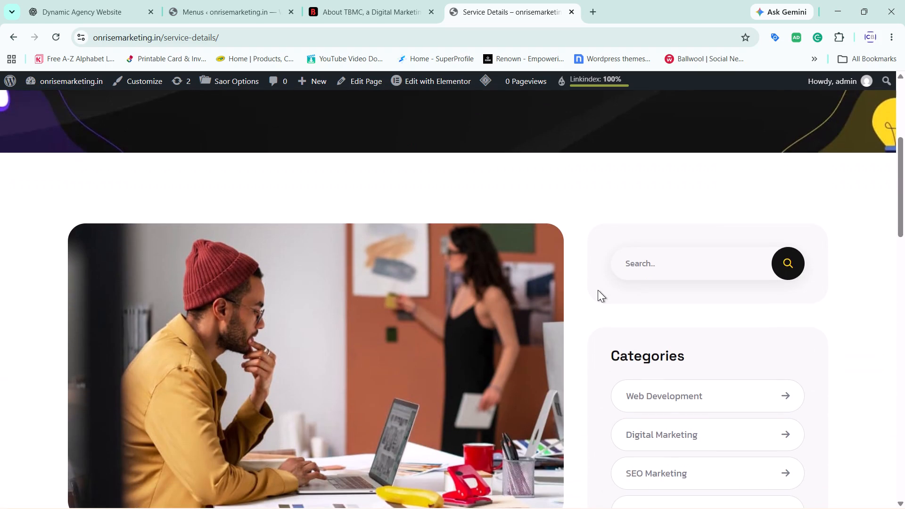
scroll(598, 290, up, 9)
Remove the duplicate Service and Service Details items from the end of the Primary Menu.
click(229, 0)
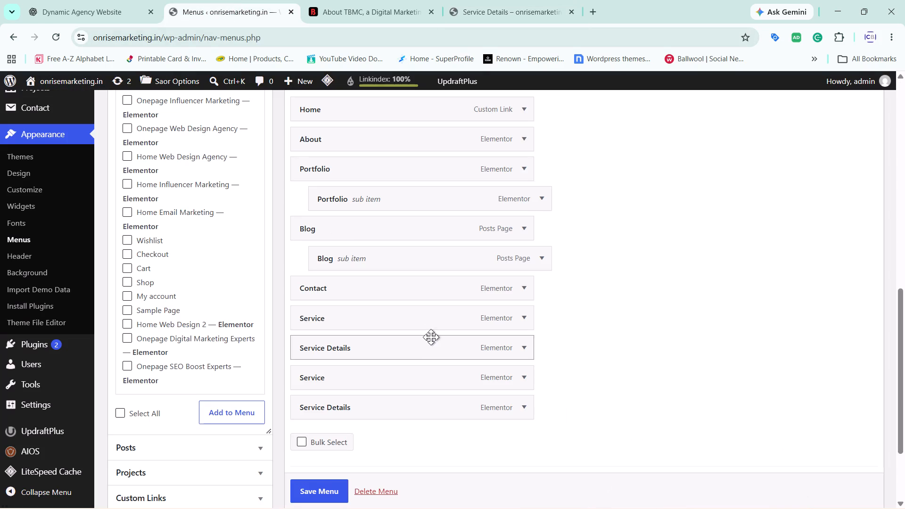
click(524, 376)
scroll(524, 376, down, 1)
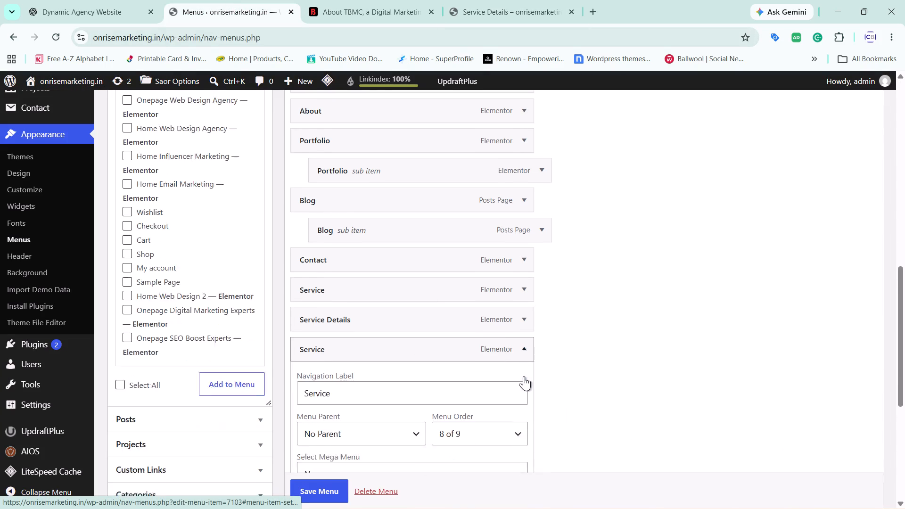
scroll(524, 376, down, 1)
scroll(316, 402, down, 1)
click(305, 442)
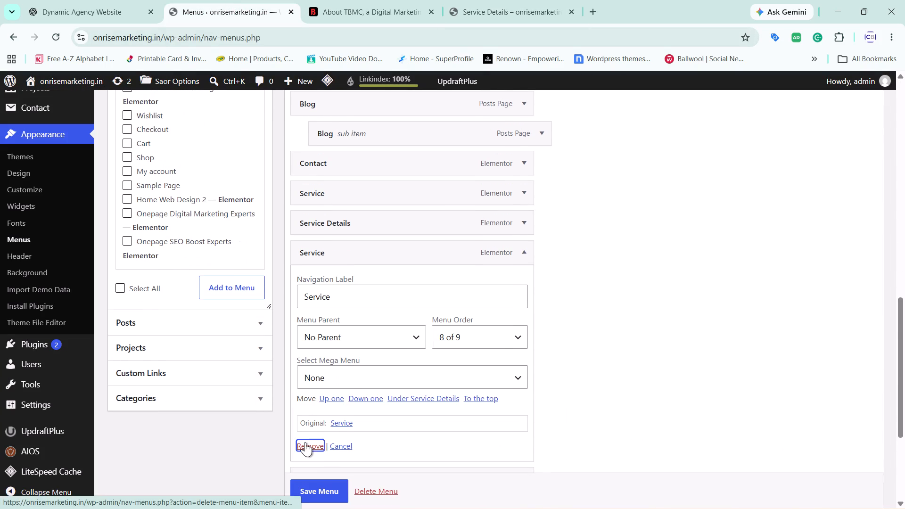
scroll(305, 442, down, 1)
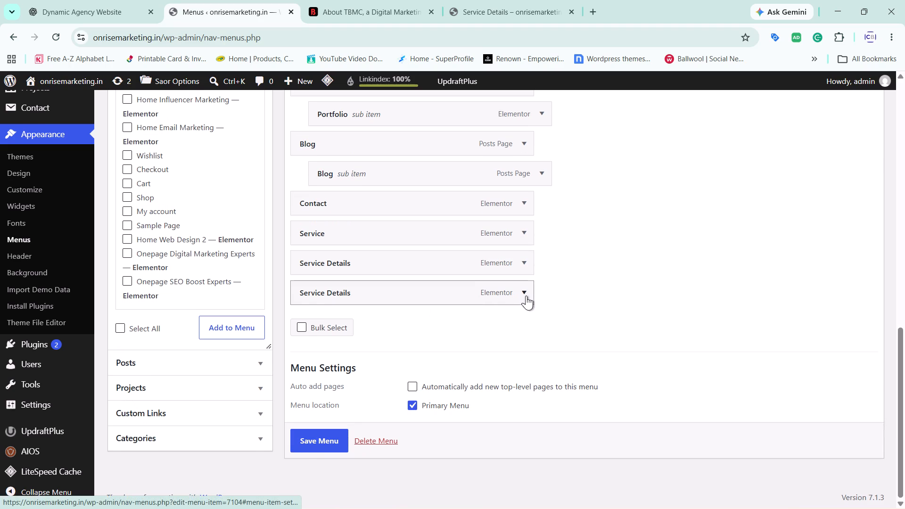
click(526, 296)
scroll(526, 296, down, 1)
click(305, 374)
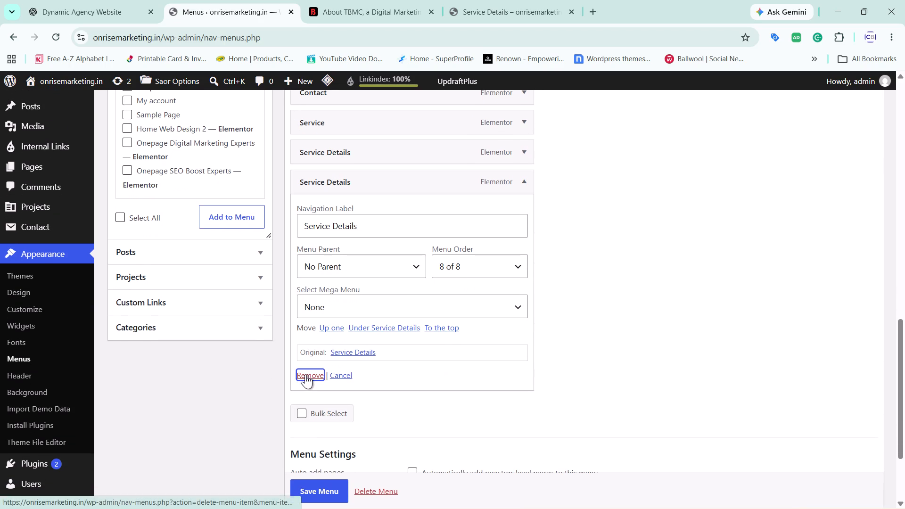
Nest the remaining Service Details item under Service as a sub-item.
scroll(305, 374, up, 2)
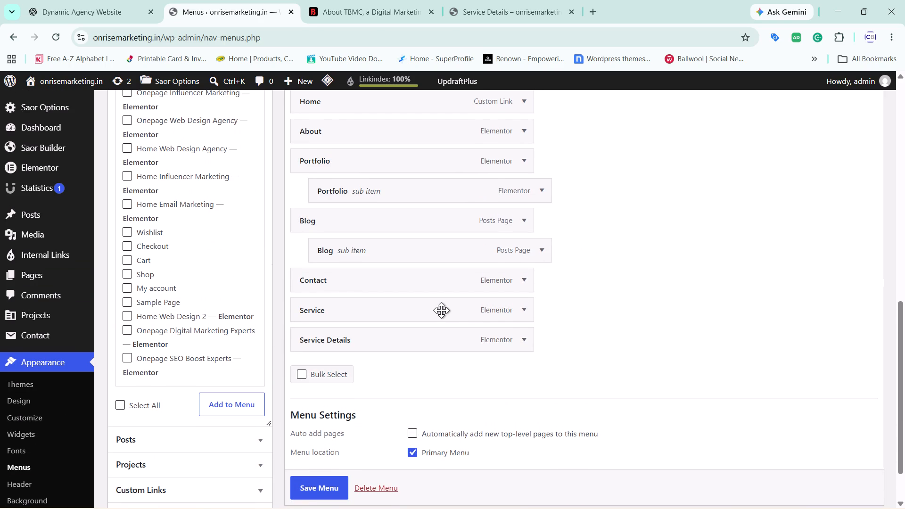
drag(385, 335, 434, 330)
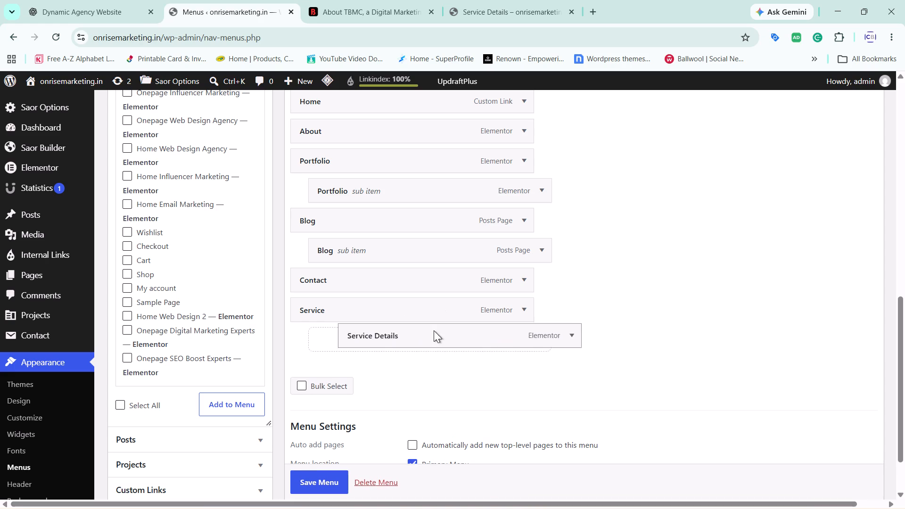
drag(434, 330, 424, 334)
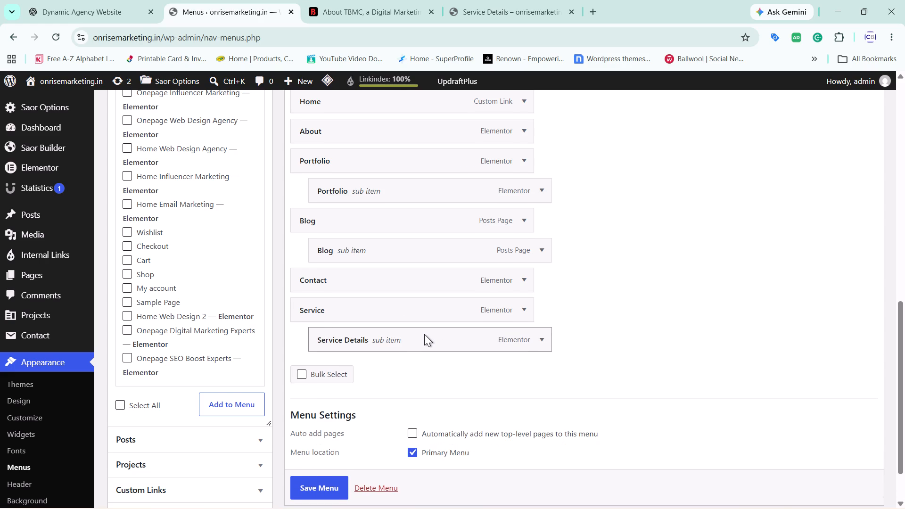
Move Blog with its sub-item, and Contact after it, beneath Service as sub-items in the Primary Menu.
scroll(424, 334, up, 2)
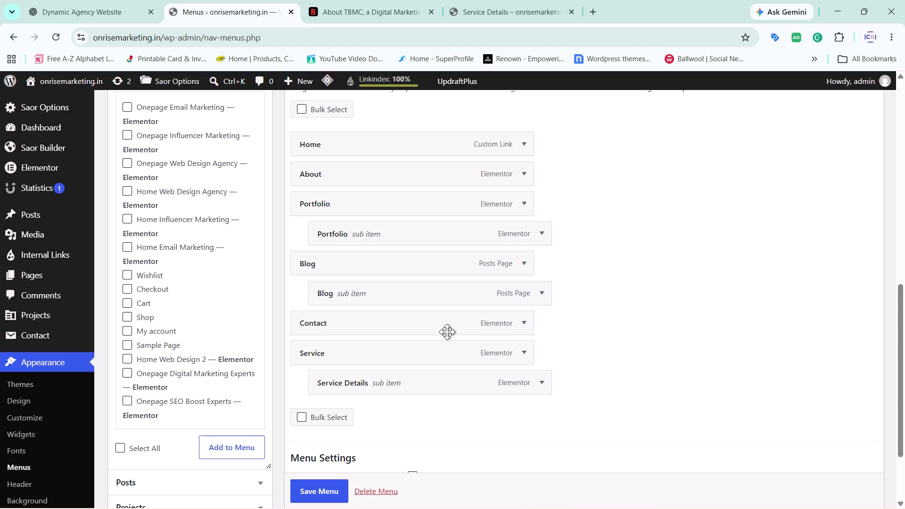
drag(399, 270, 405, 316)
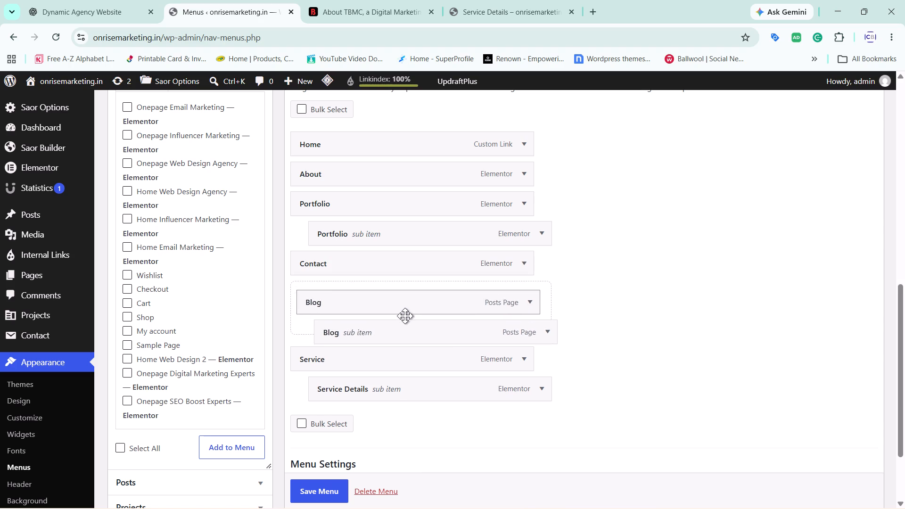
drag(405, 316, 399, 340)
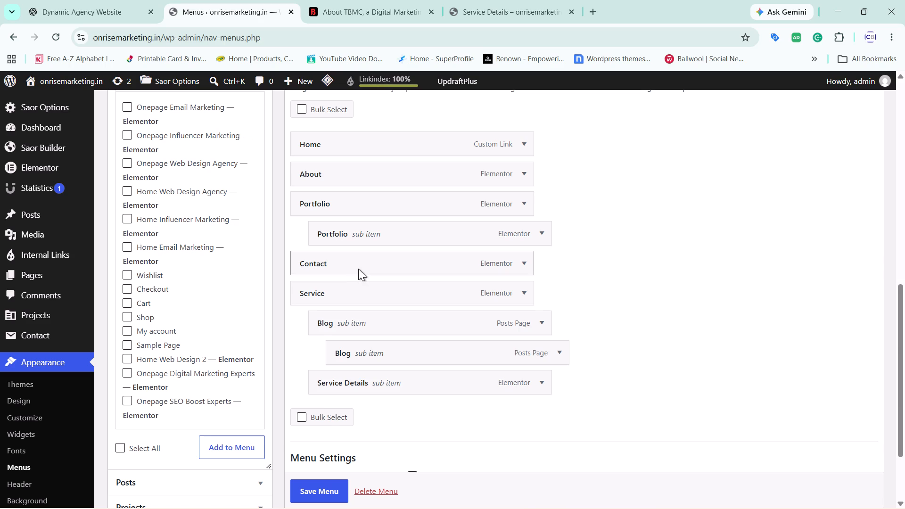
drag(358, 269, 378, 366)
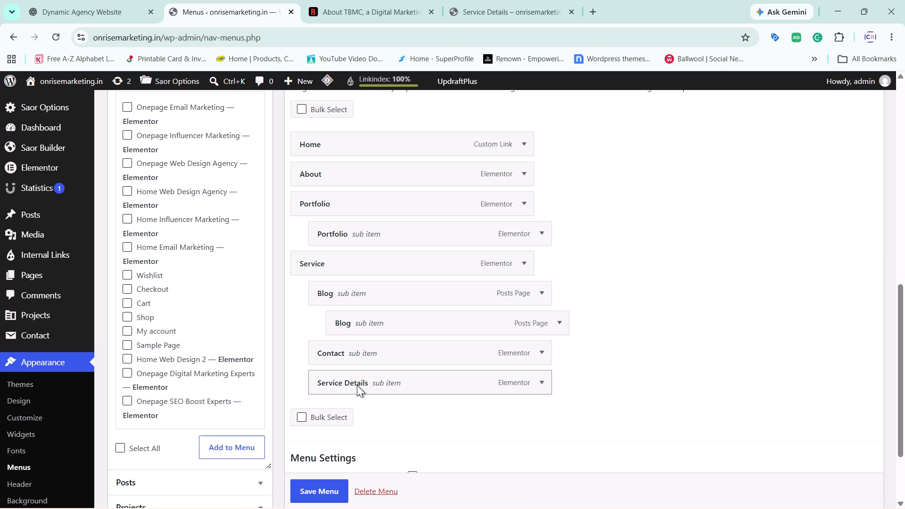
Move Service Details directly below Service as its first sub-item and save the Primary Menu.
drag(369, 385, 378, 297)
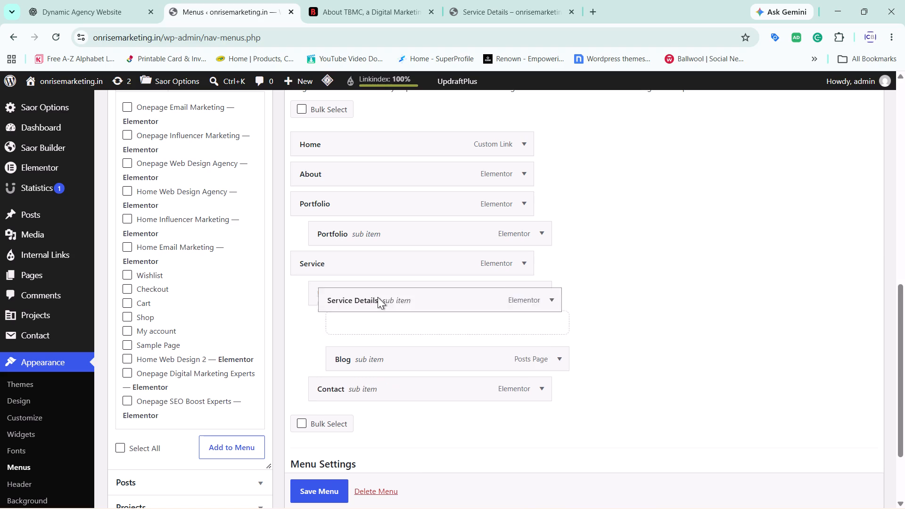
drag(378, 297, 365, 290)
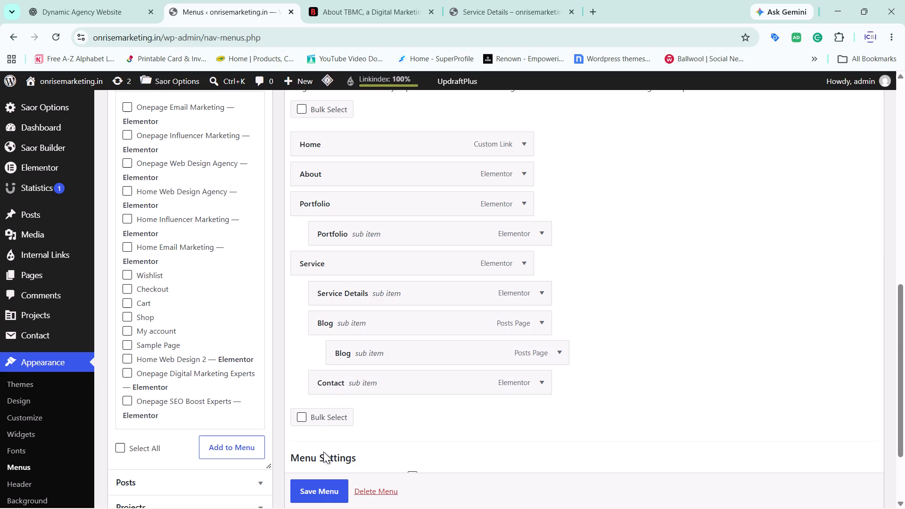
click(318, 495)
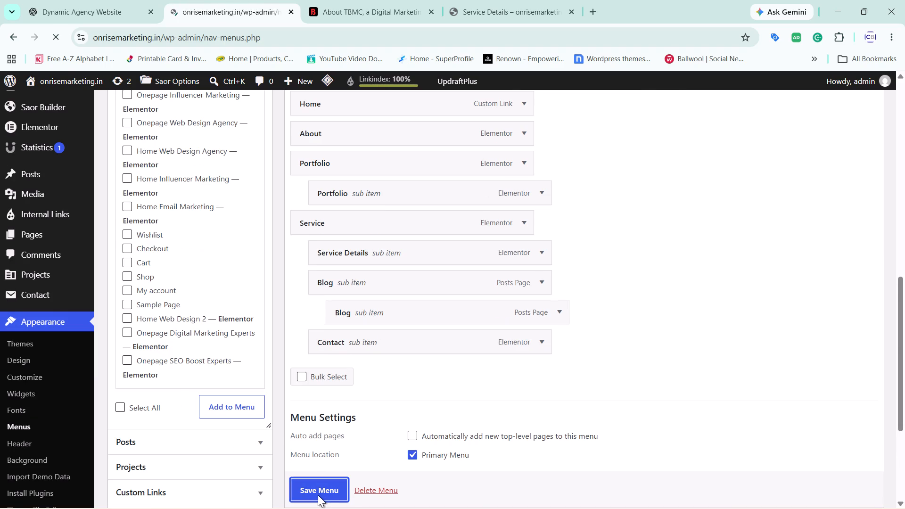
Reload the live Service Details page, test the Home navigation link, and examine the homepage reached through the site logo.
click(493, 9)
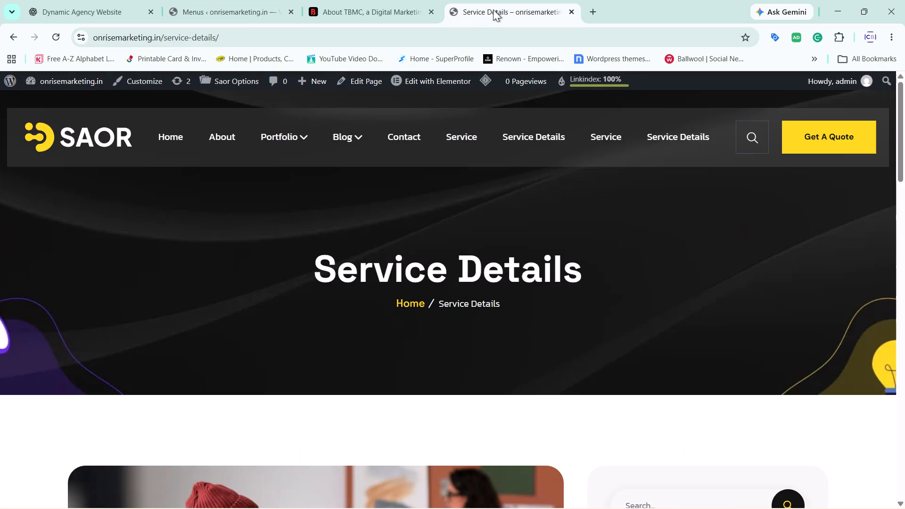
click(53, 45)
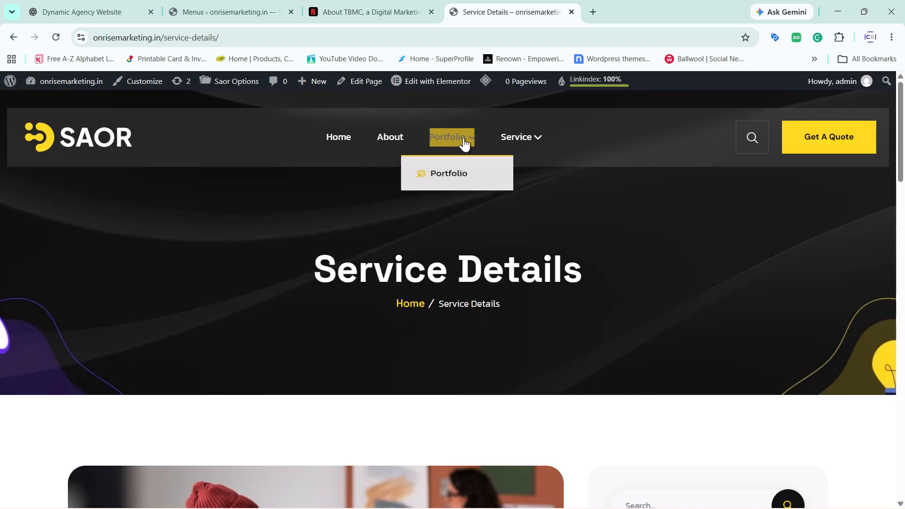
click(351, 137)
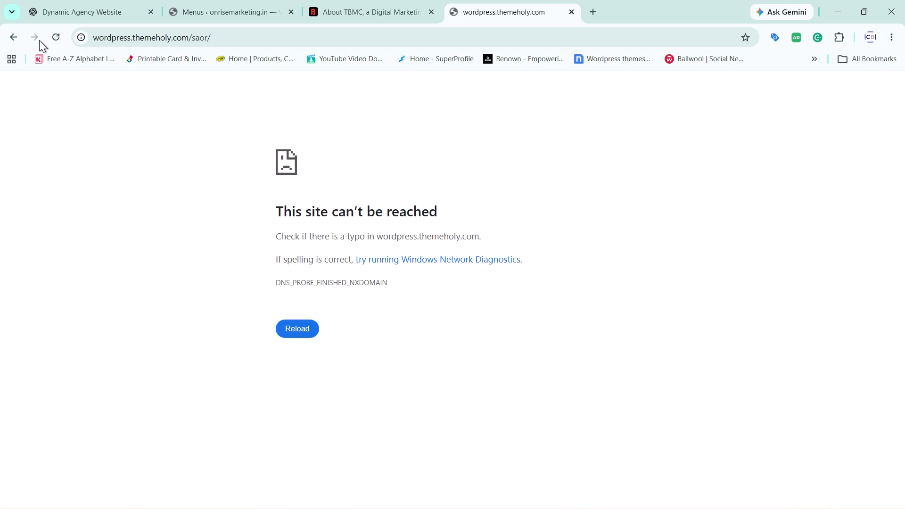
click(19, 39)
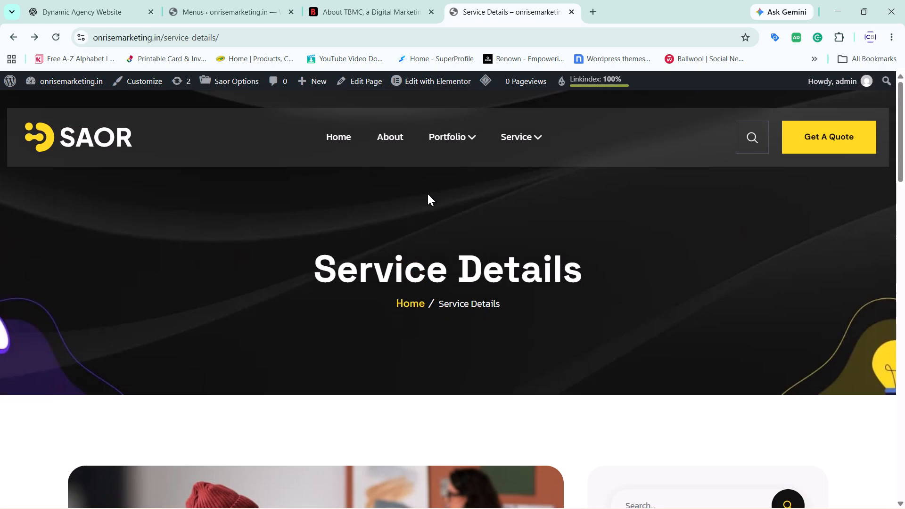
scroll(428, 194, up, 1)
click(58, 138)
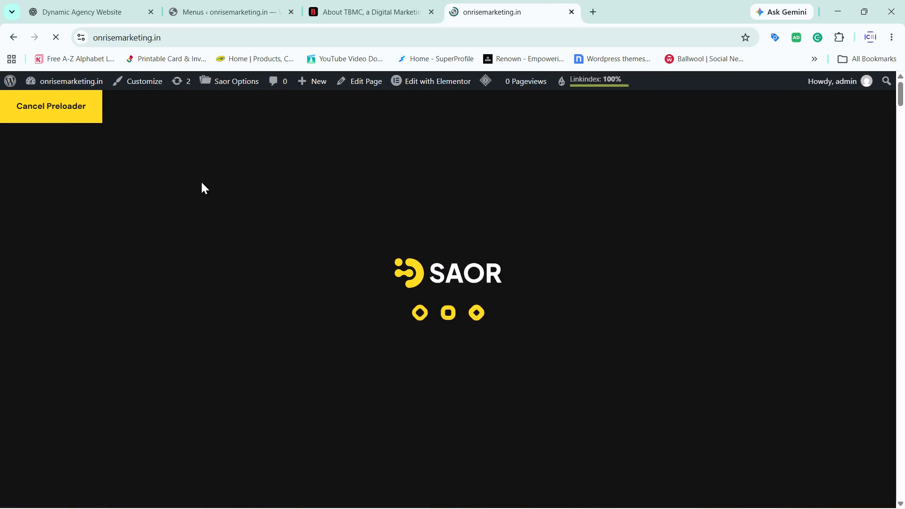
scroll(201, 182, down, 3)
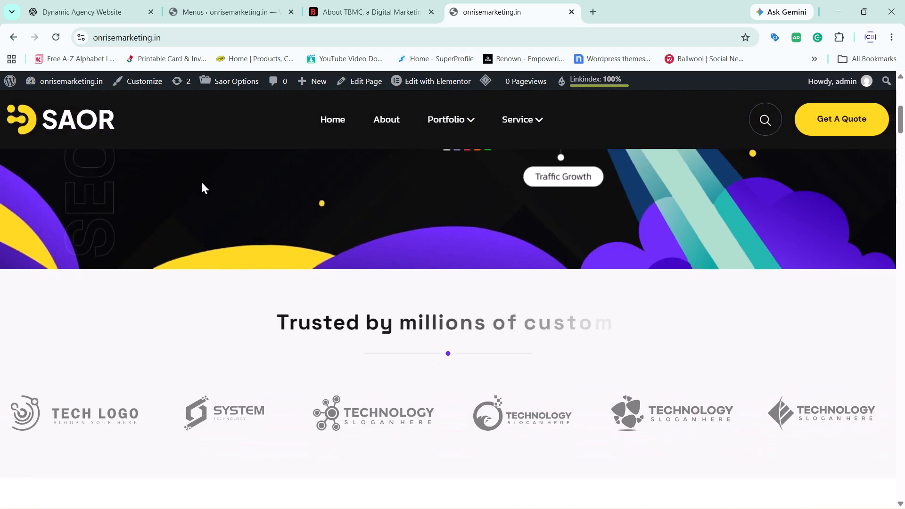
scroll(201, 182, up, 5)
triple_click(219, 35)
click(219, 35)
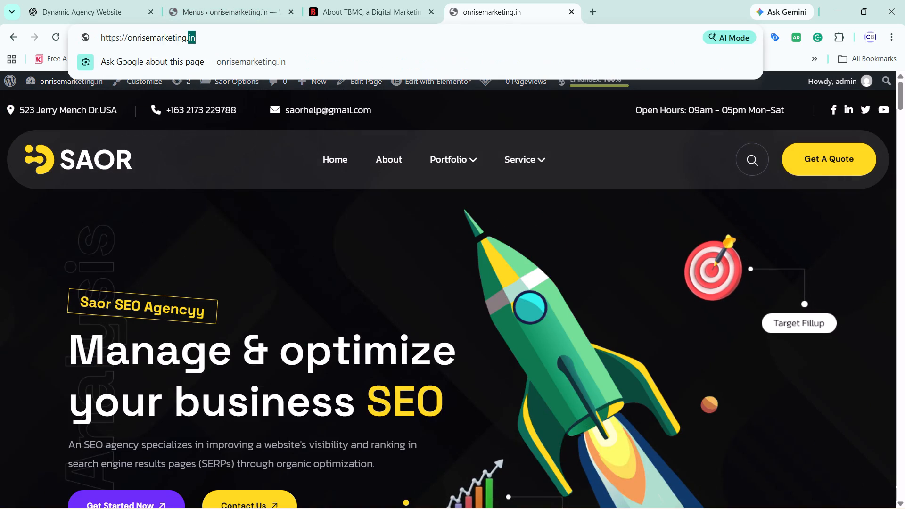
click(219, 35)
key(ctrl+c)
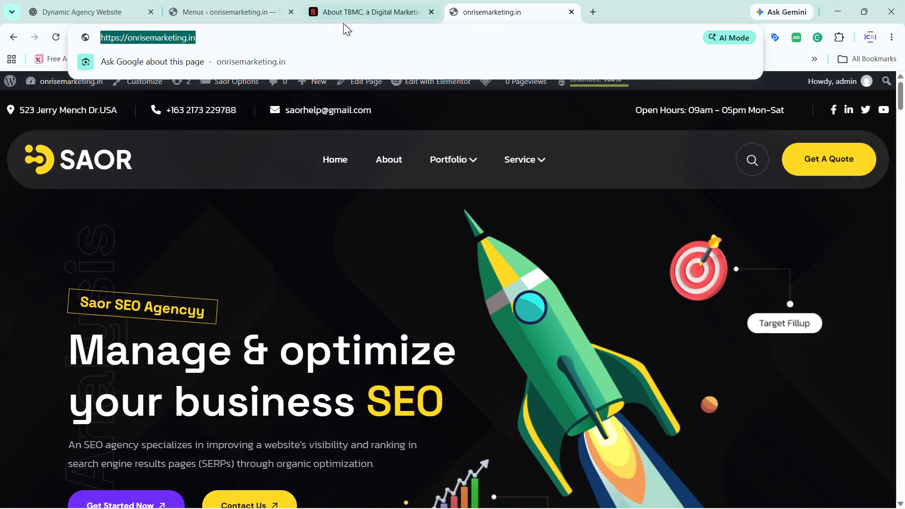
Return to the Primary Menu editor, expand the Home item and copy its custom link URL.
click(343, 23)
click(241, 0)
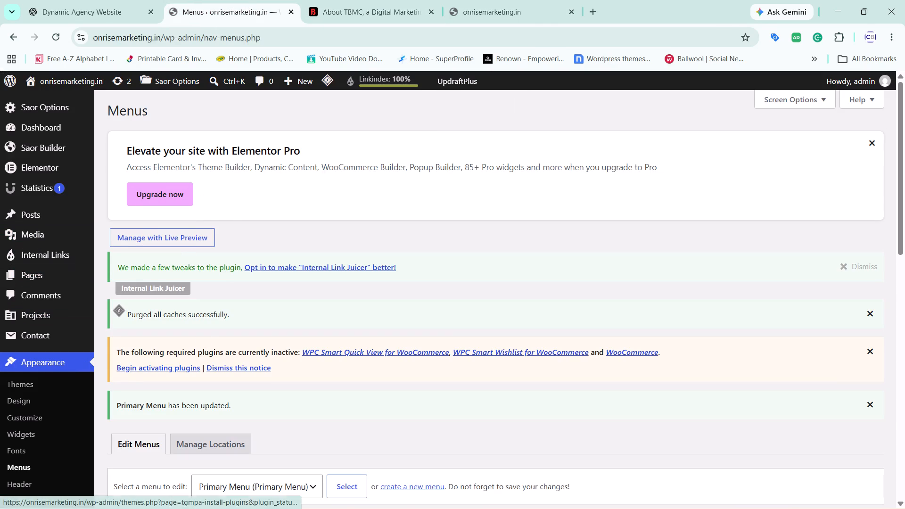
scroll(204, 334, down, 3)
scroll(399, 301, down, 1)
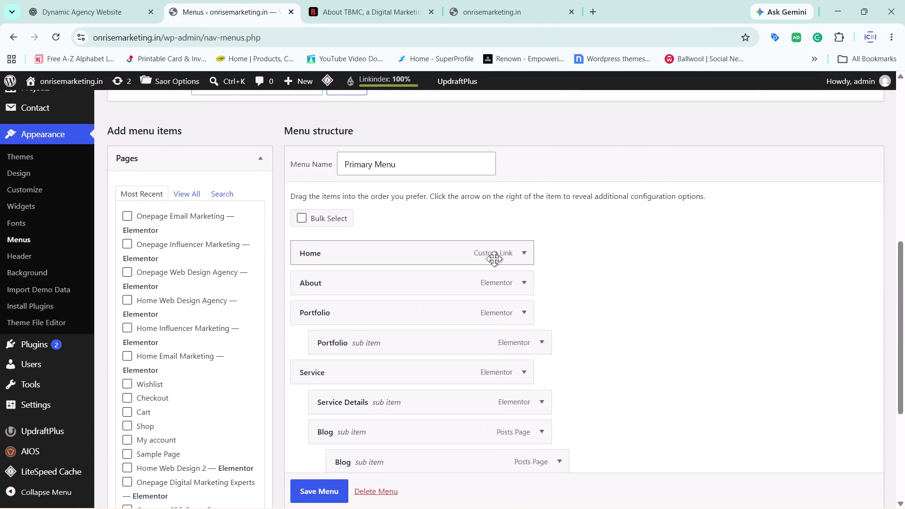
click(523, 254)
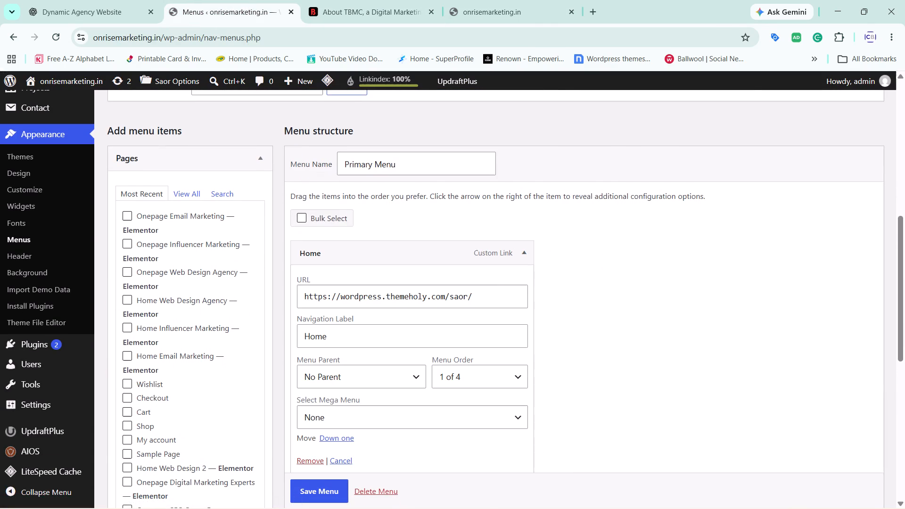
triple_click(477, 294)
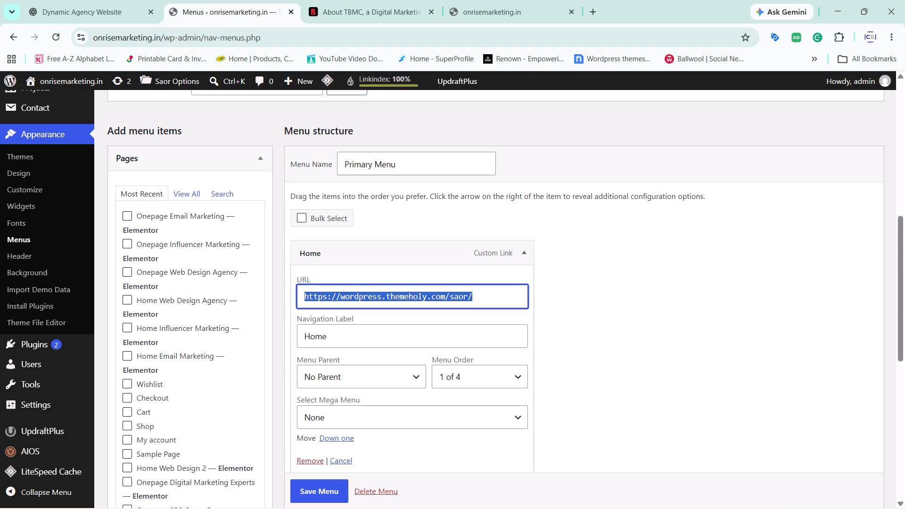
key(ctrl+c)
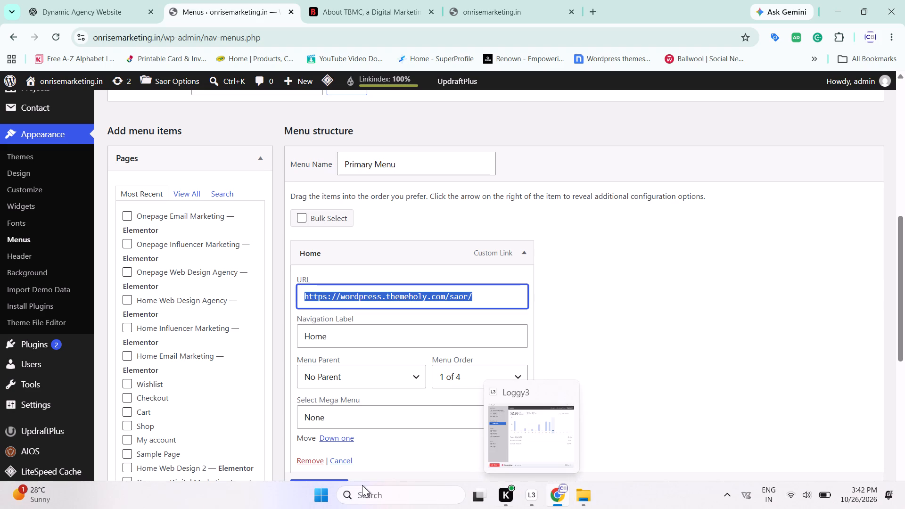
click(313, 491)
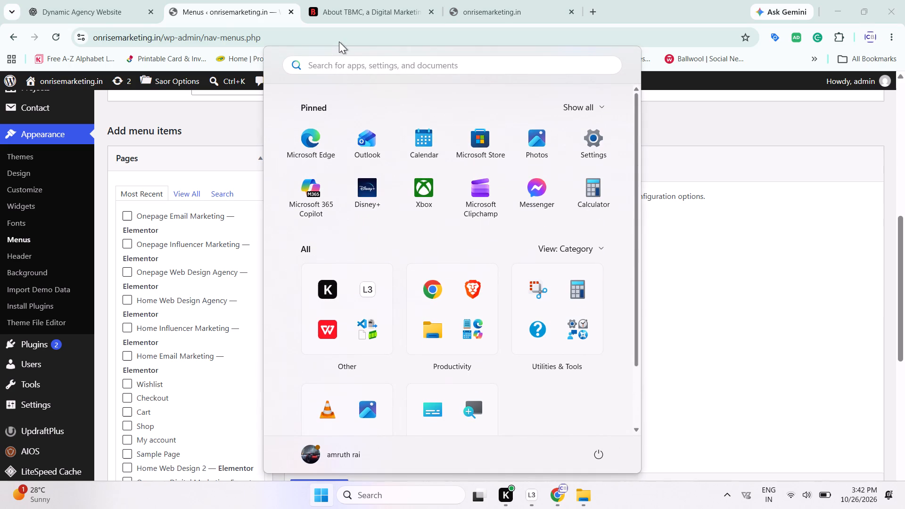
text(note)
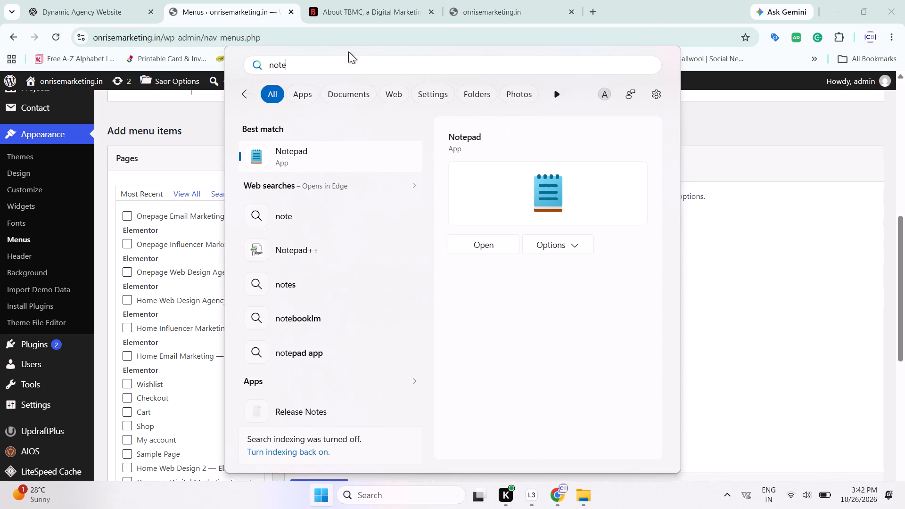
click(473, 242)
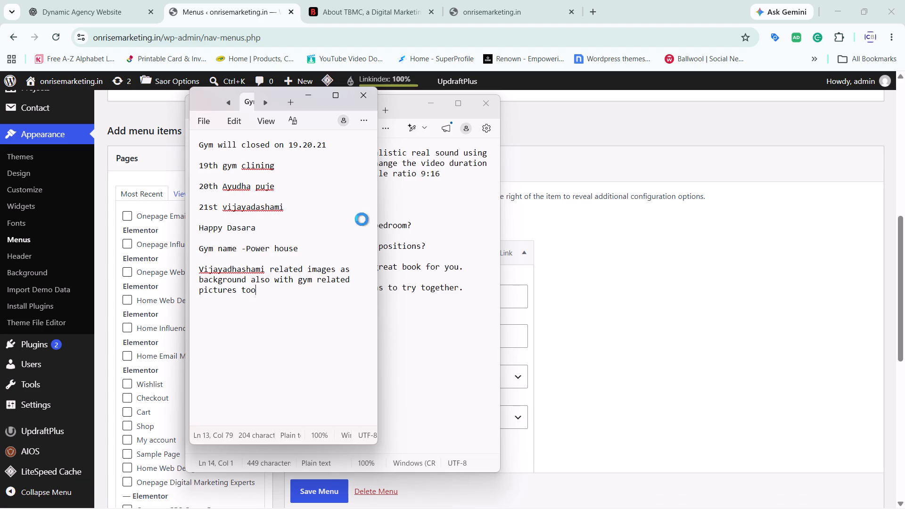
click(275, 336)
key(Return)
key(Return)
key(Return)
key(ctrl+v)
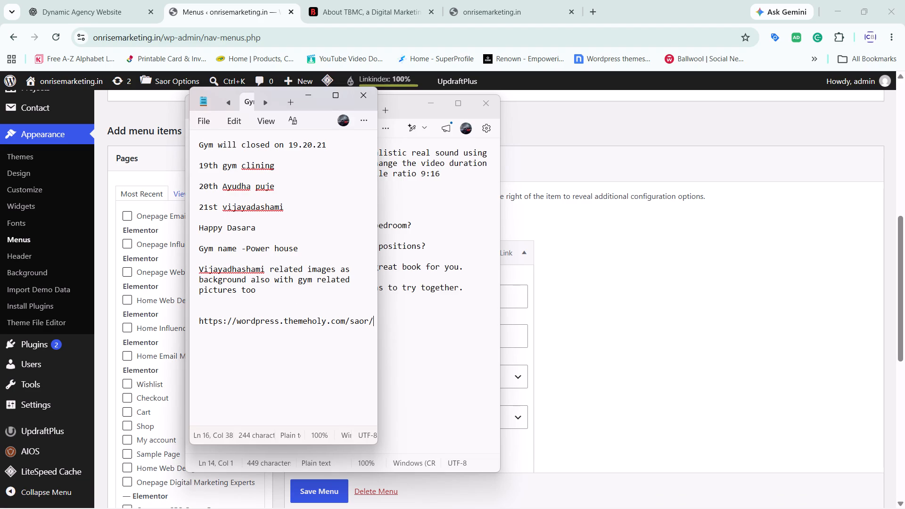
click(312, 87)
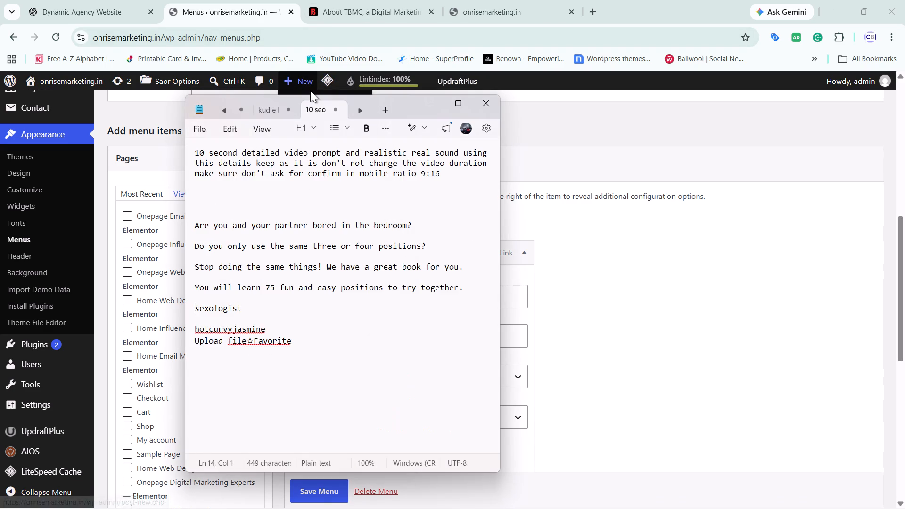
click(506, 0)
drag(274, 45, 270, 29)
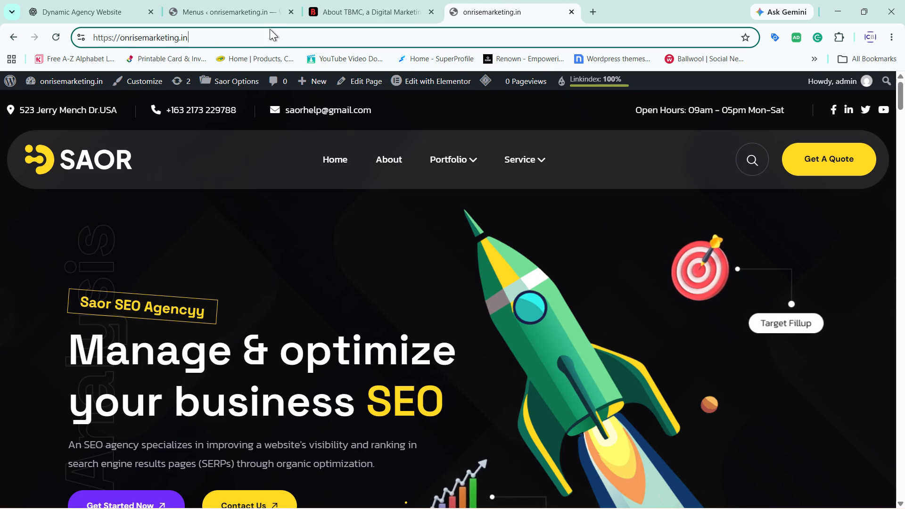
triple_click(270, 29)
triple_click(270, 29)
click(270, 29)
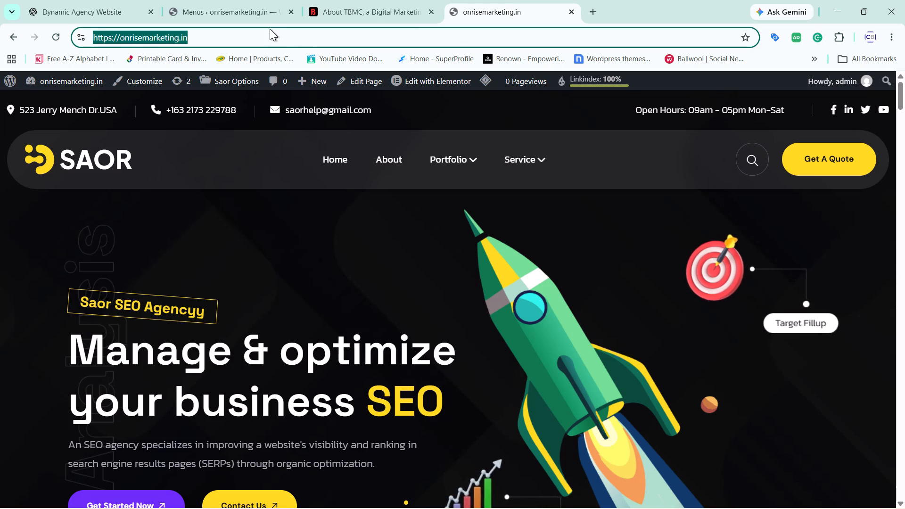
key(ctrl+c)
click(360, 0)
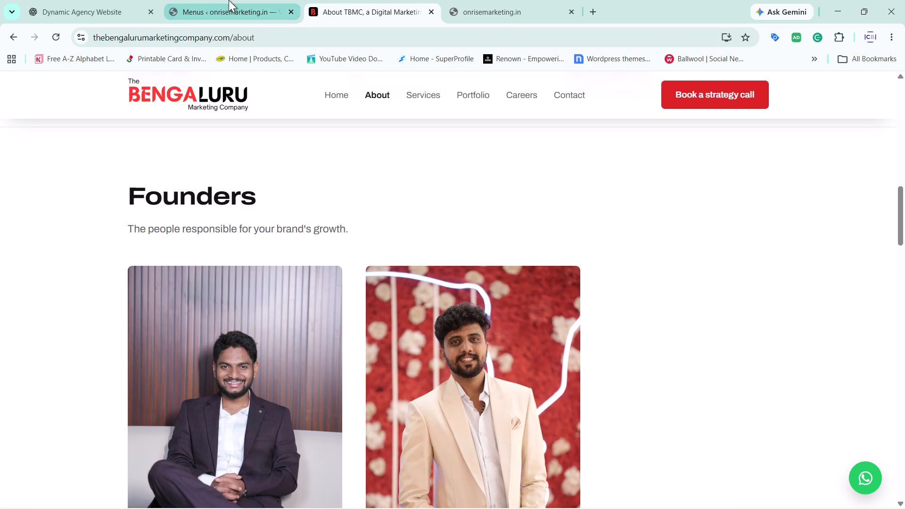
click(229, 0)
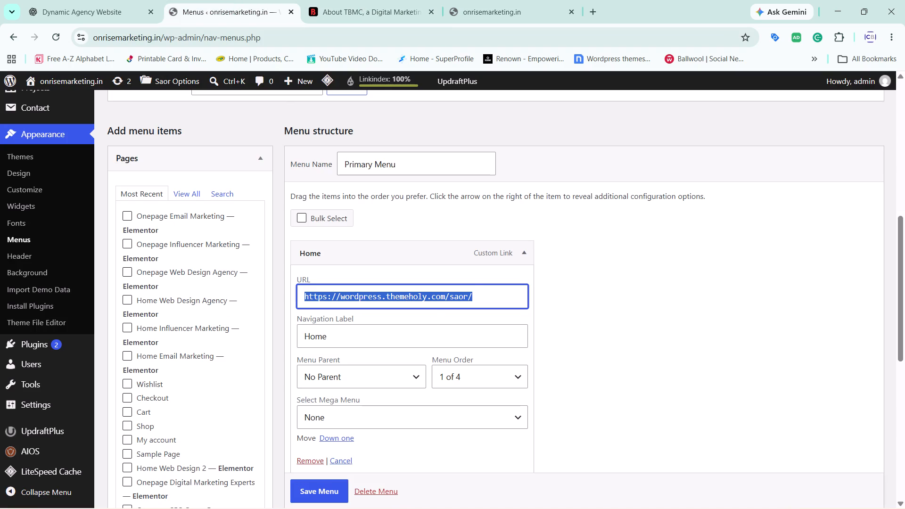
key(Delete)
key(ctrl+v)
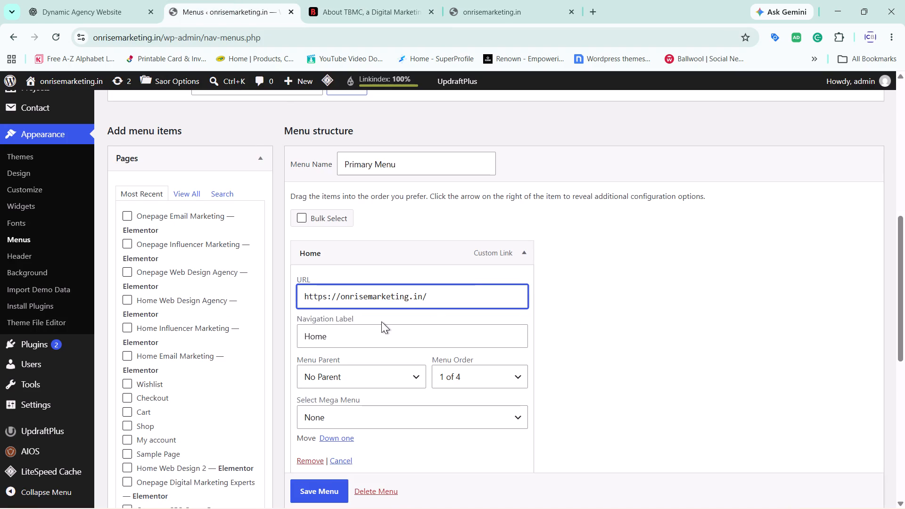
scroll(381, 321, down, 1)
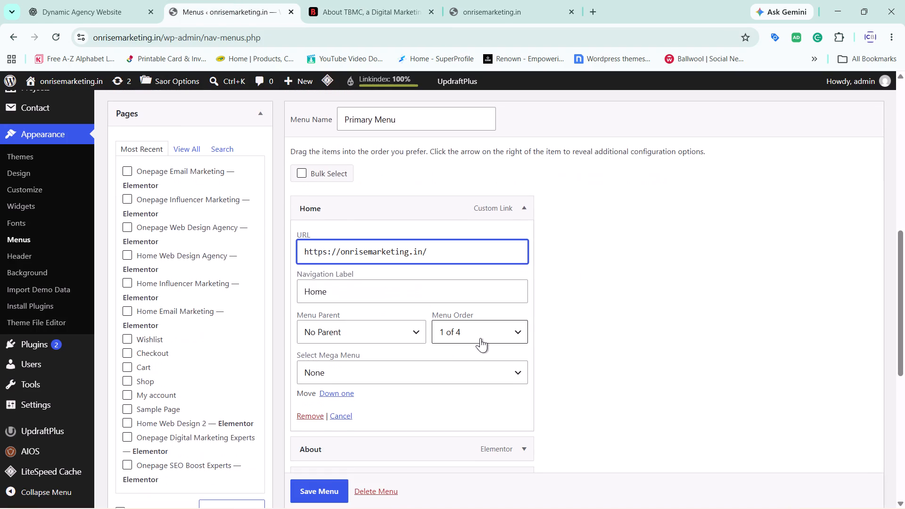
click(480, 338)
click(480, 338)
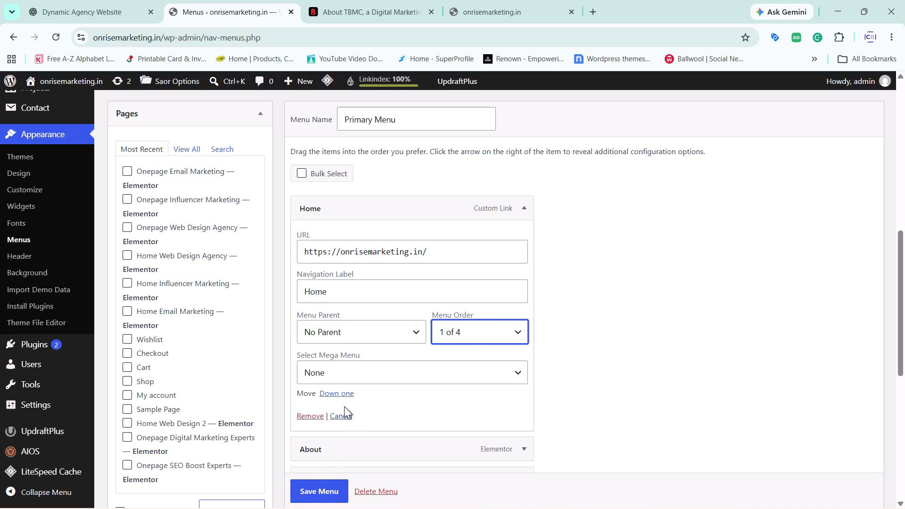
double_click(304, 485)
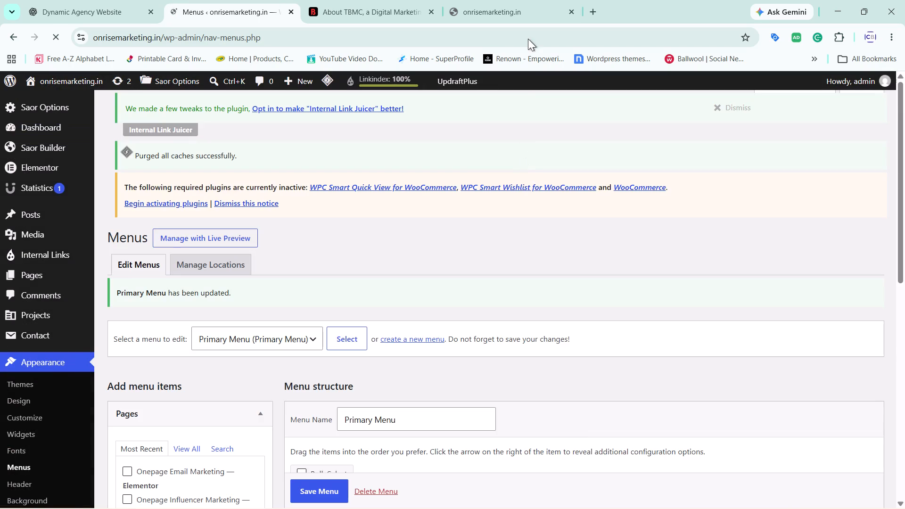
Reload the live homepage, test the Home navigation link, and examine the page it opens.
click(518, 0)
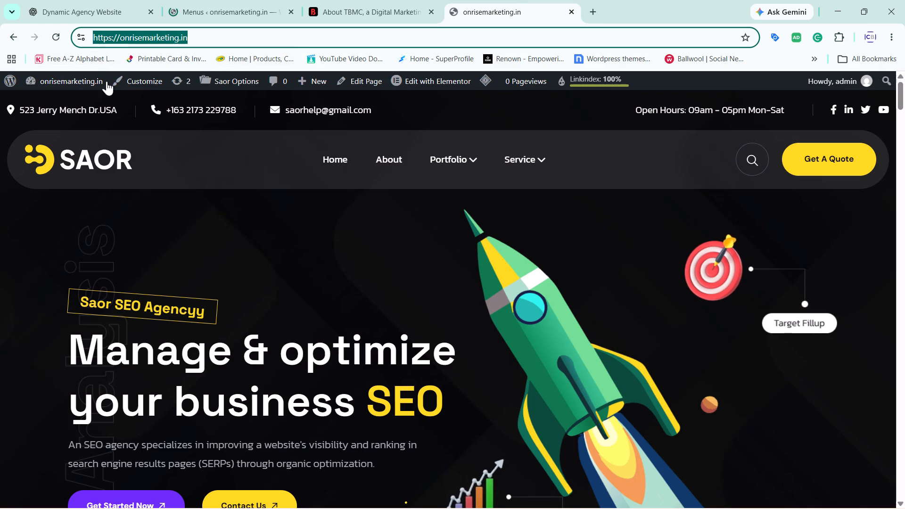
click(55, 39)
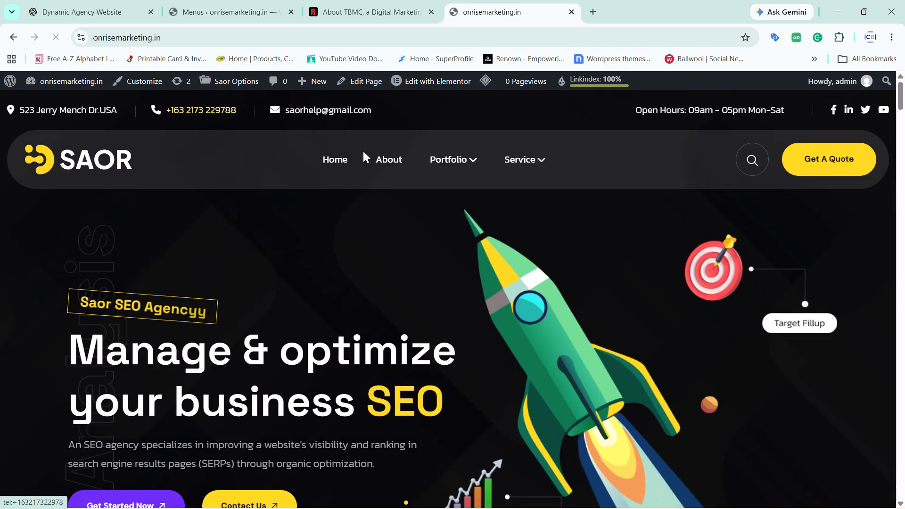
click(337, 164)
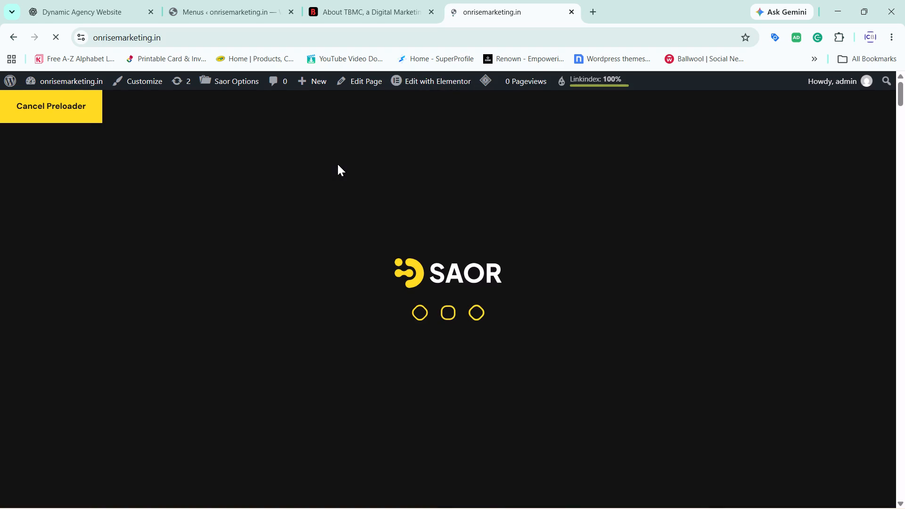
scroll(337, 164, down, 2)
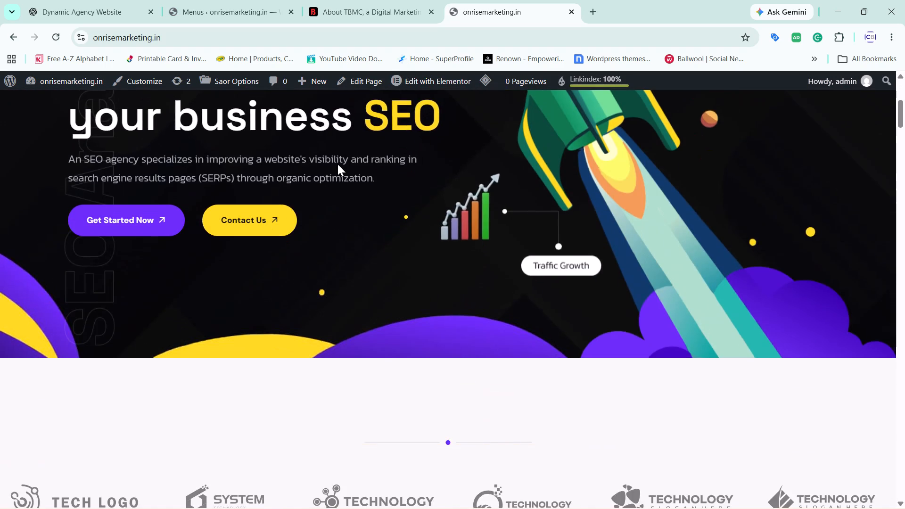
scroll(337, 164, down, 1)
scroll(337, 164, up, 4)
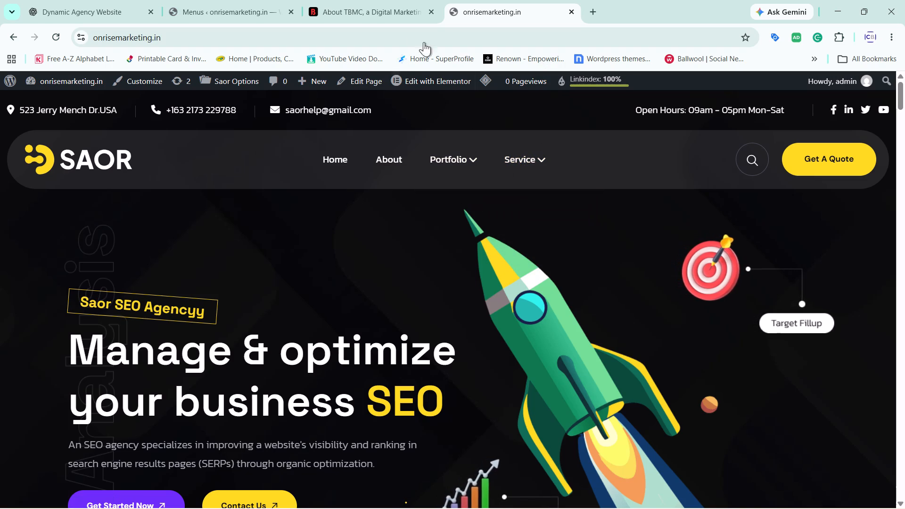
Check the Bengaluru reference's navigation order and move Service with its sub-items above Portfolio in the Primary Menu.
click(258, 0)
scroll(383, 321, down, 6)
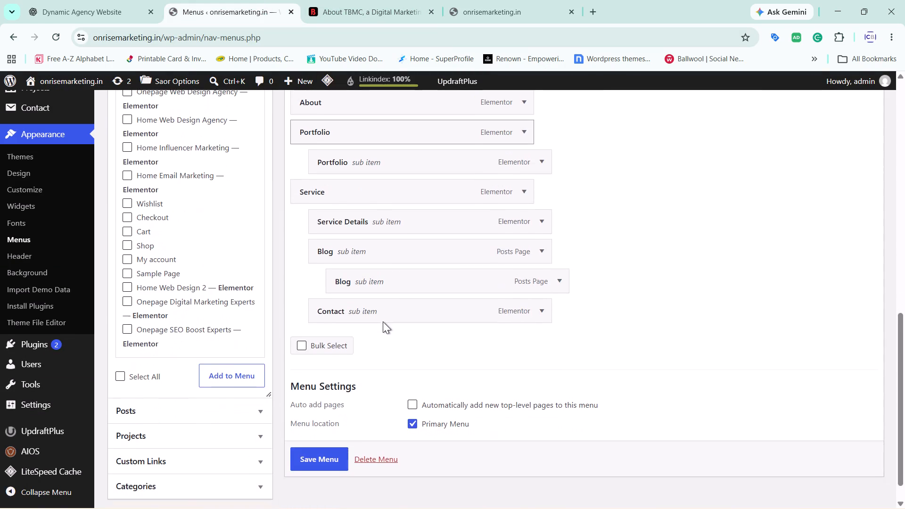
scroll(383, 321, up, 1)
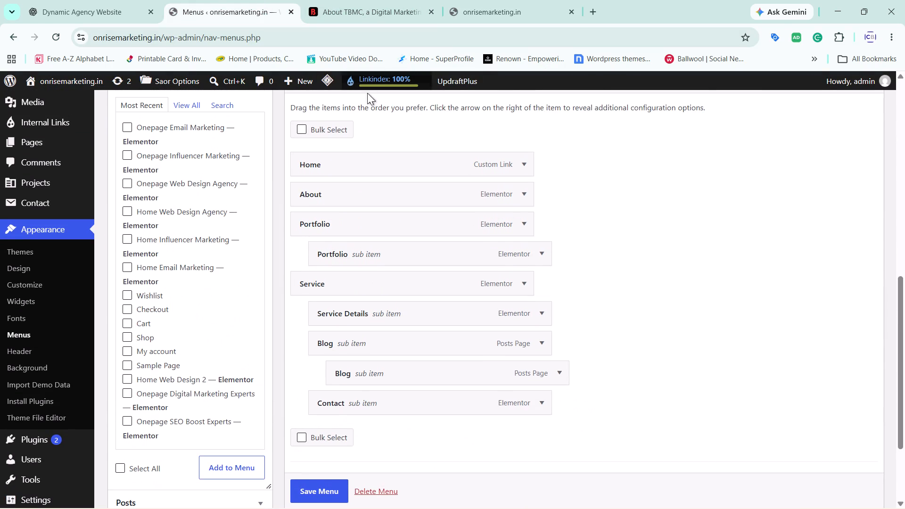
click(344, 12)
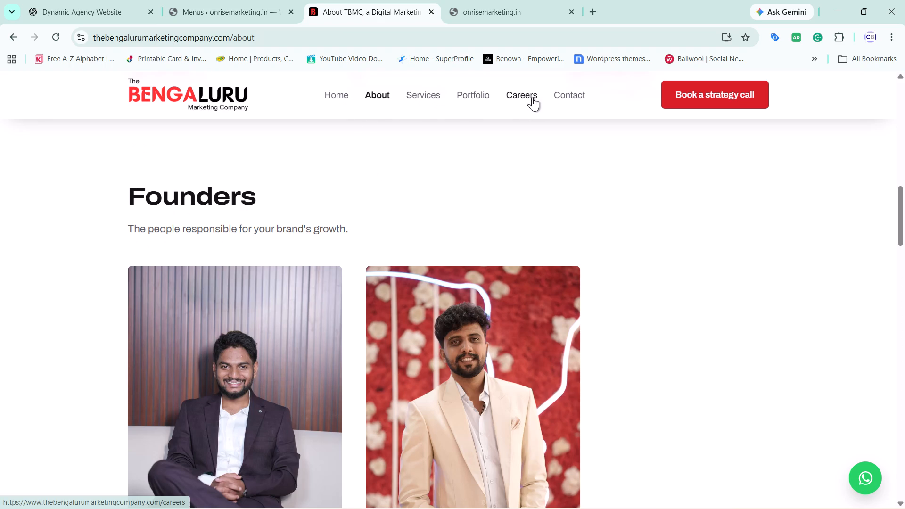
click(238, 0)
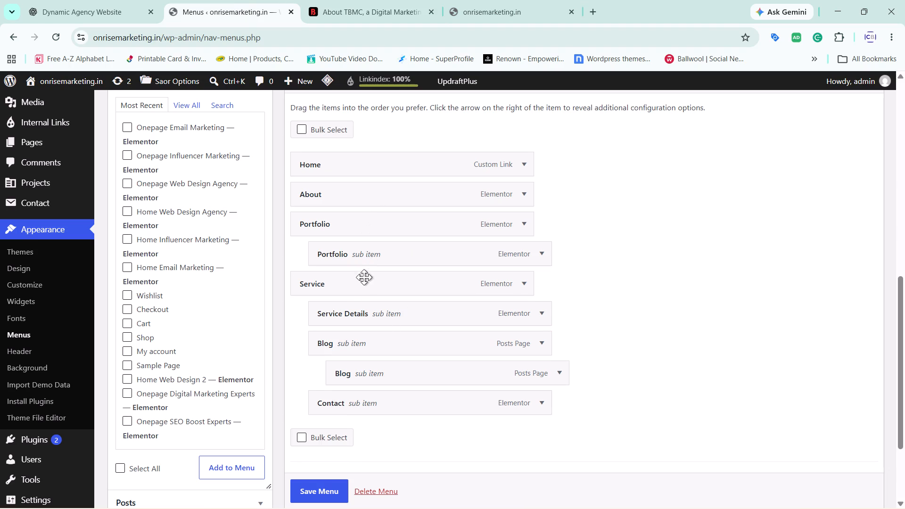
drag(358, 284, 362, 247)
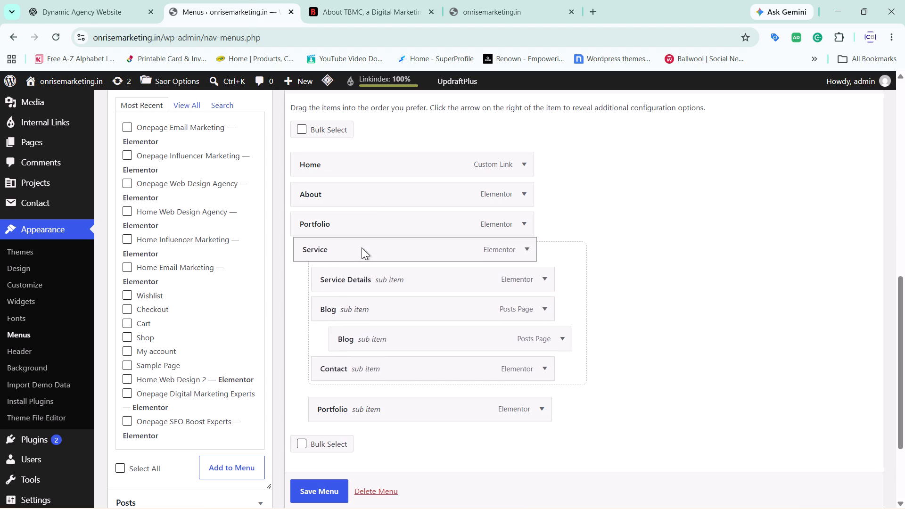
drag(362, 247, 359, 221)
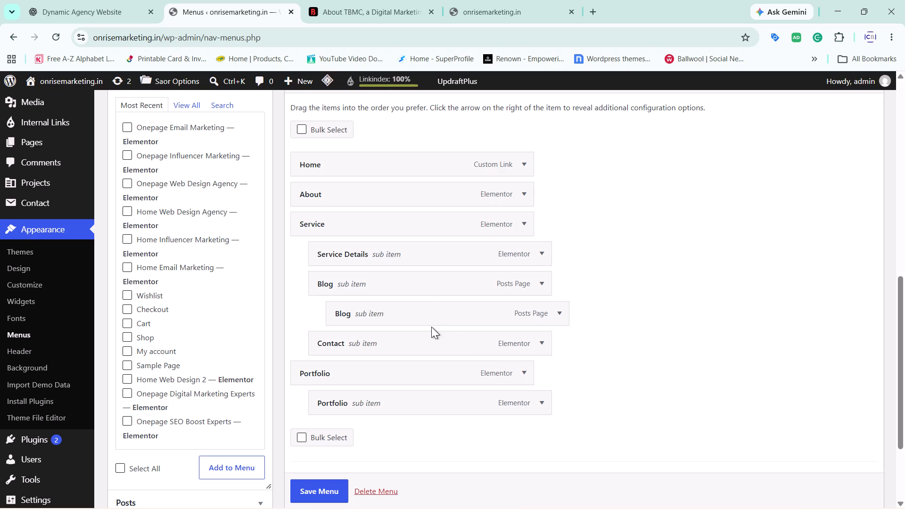
Move Contact above the Blog items, directly below Service Details as a sub-item of Service.
drag(388, 337, 384, 269)
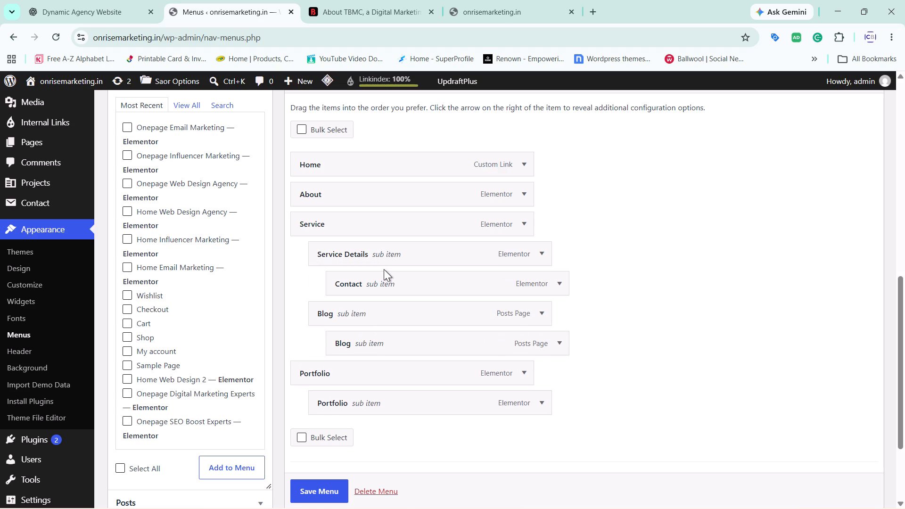
drag(384, 269, 353, 270)
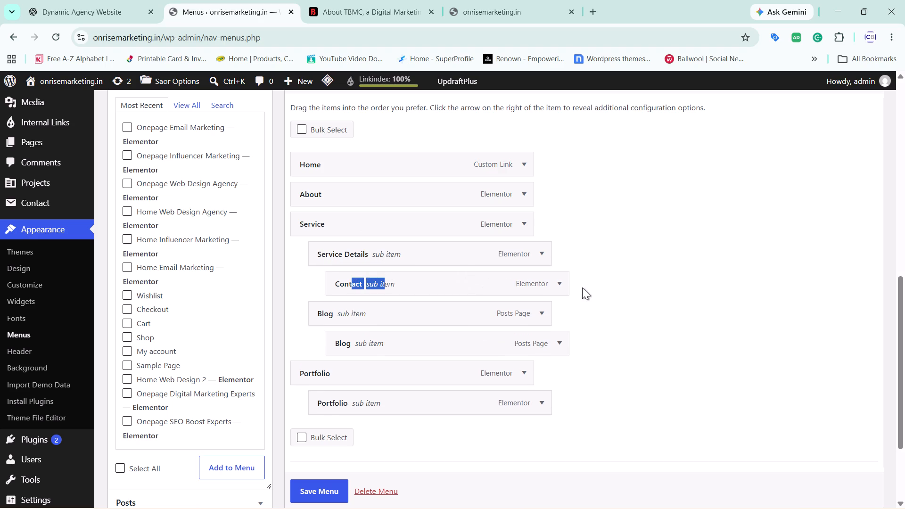
click(582, 287)
drag(449, 291, 415, 291)
drag(415, 291, 391, 290)
drag(346, 279, 292, 282)
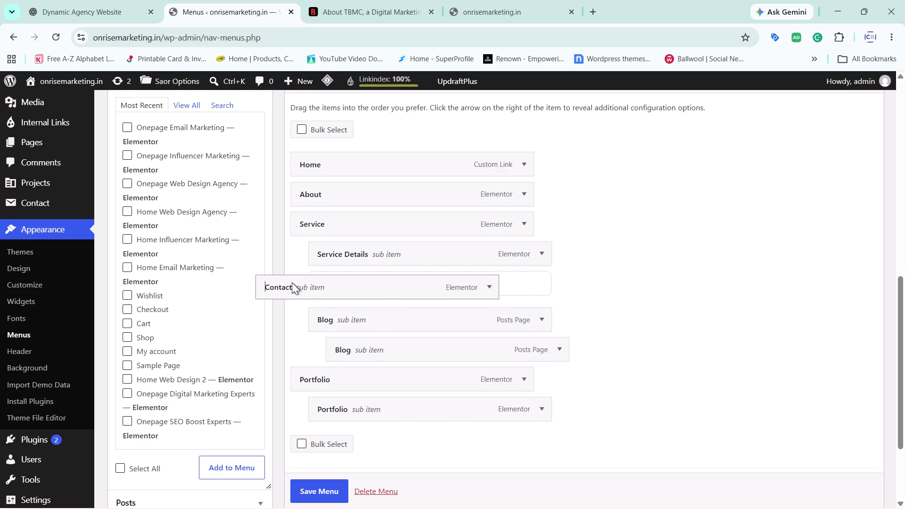
drag(292, 282, 328, 279)
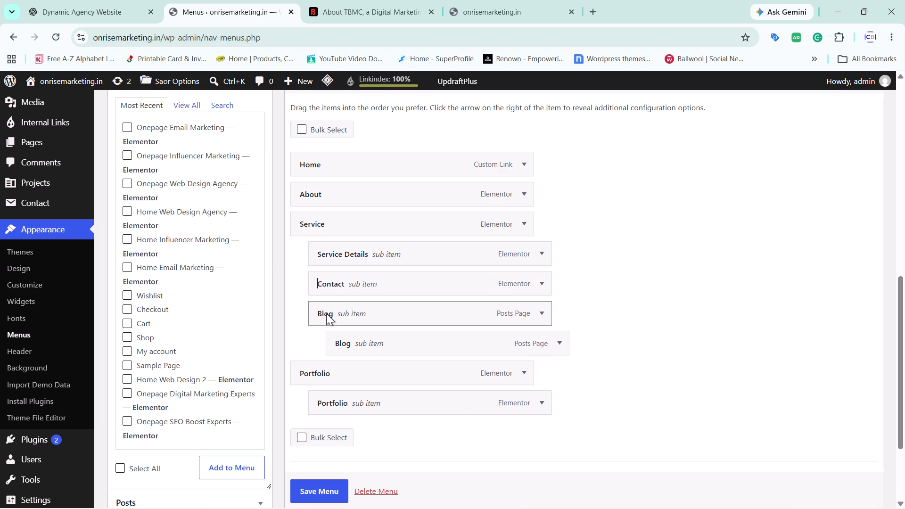
Move both Blog items and Contact out from under Service to the menu's top level.
drag(327, 336, 272, 339)
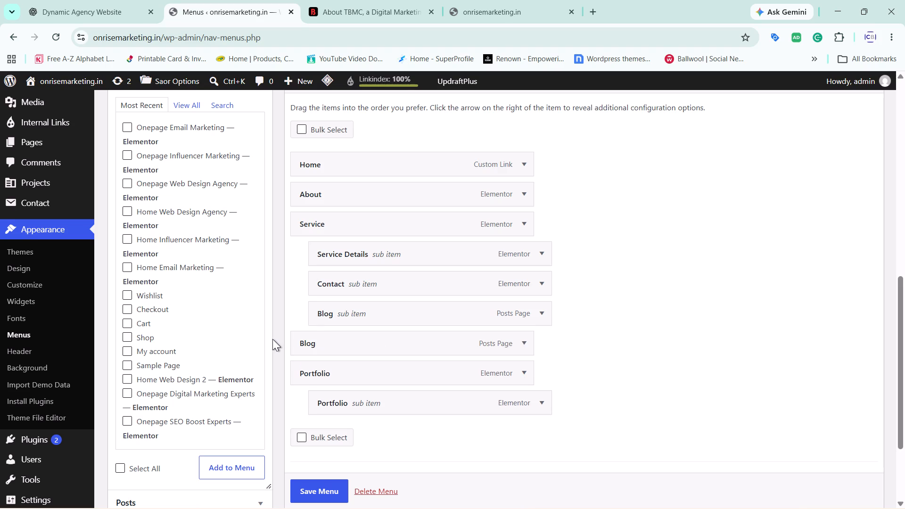
drag(309, 312, 271, 312)
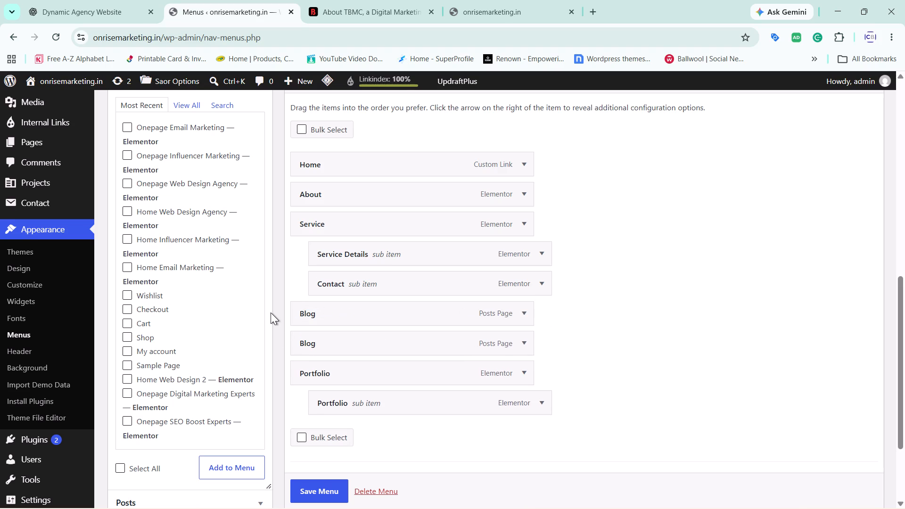
drag(310, 285, 281, 286)
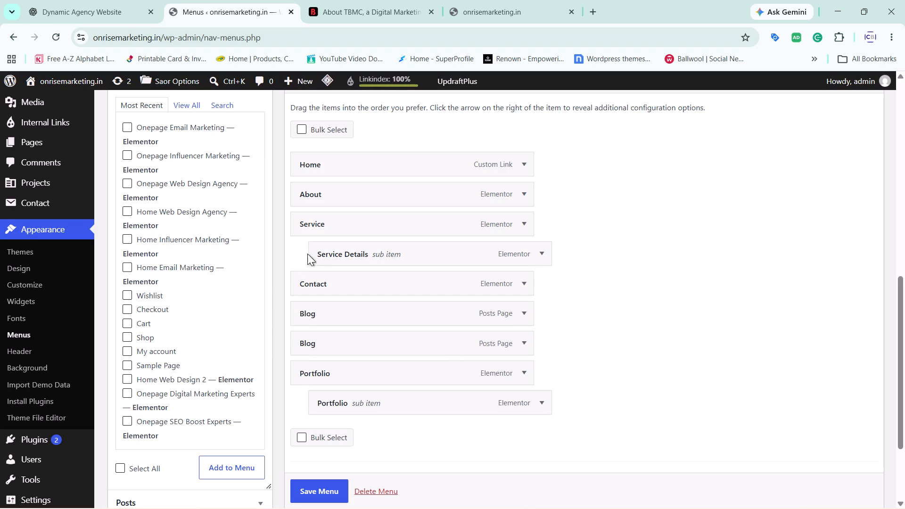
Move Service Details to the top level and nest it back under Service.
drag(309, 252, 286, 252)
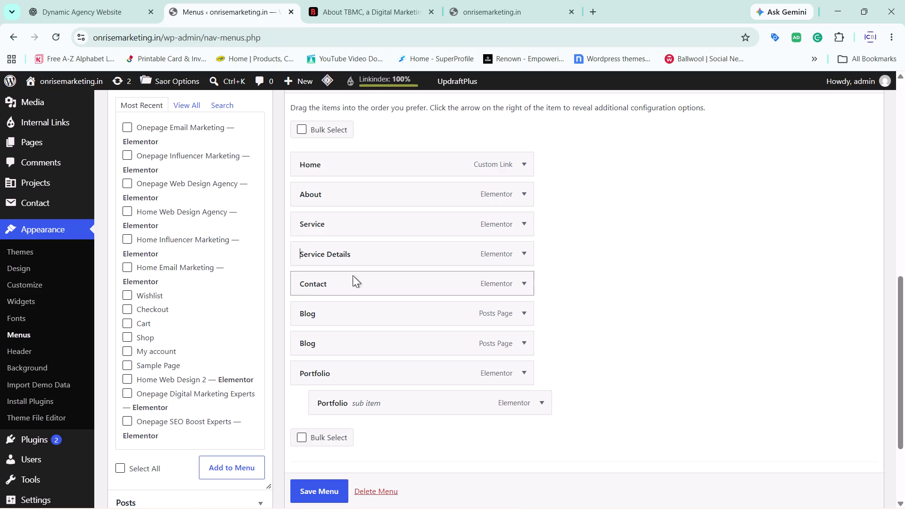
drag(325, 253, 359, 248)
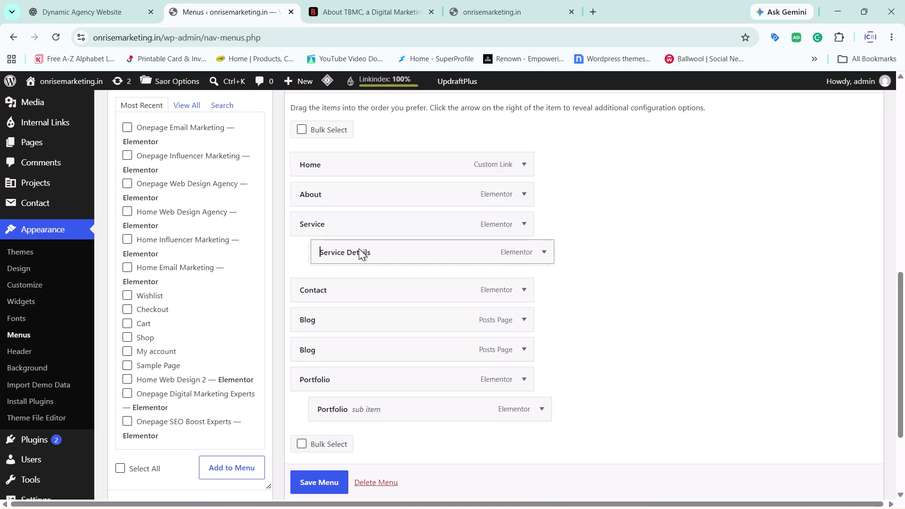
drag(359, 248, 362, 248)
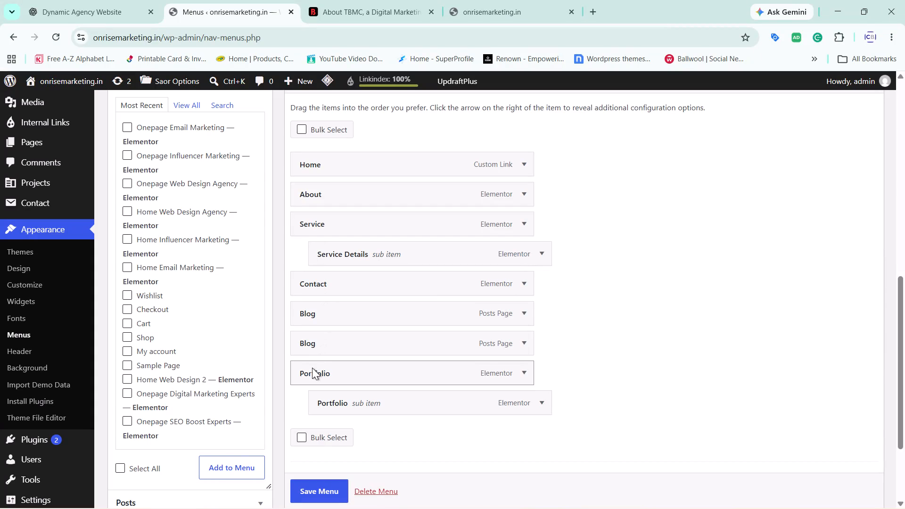
Move Portfolio with its sub-item to the top level between Service Details and Contact, and save the Primary Menu.
drag(312, 368, 316, 271)
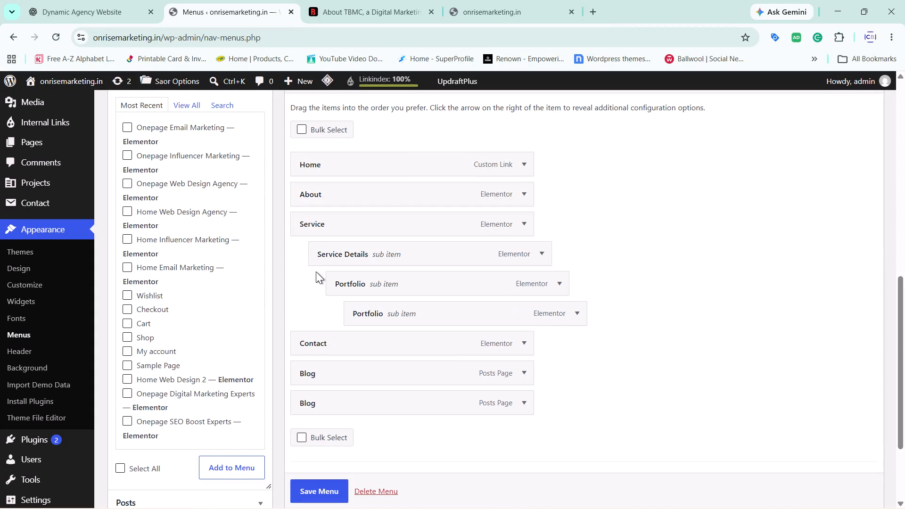
drag(337, 285, 299, 281)
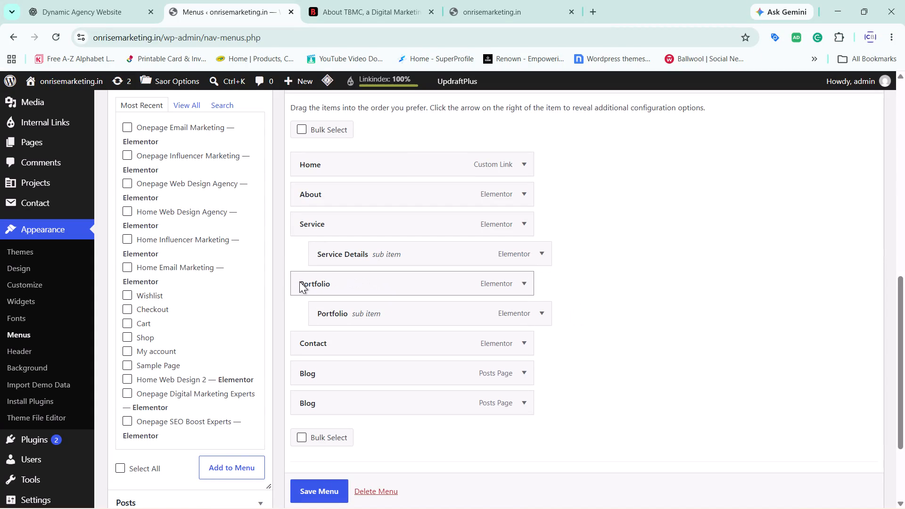
scroll(344, 400, down, 1)
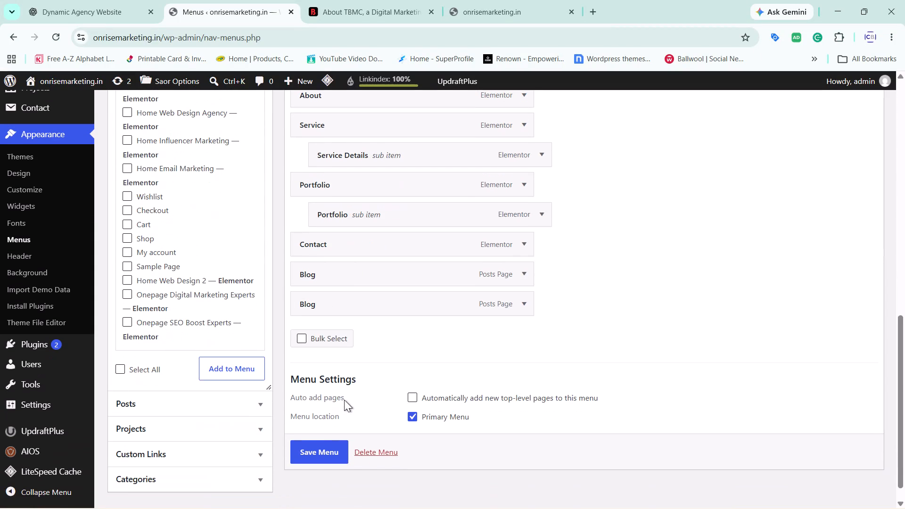
click(314, 447)
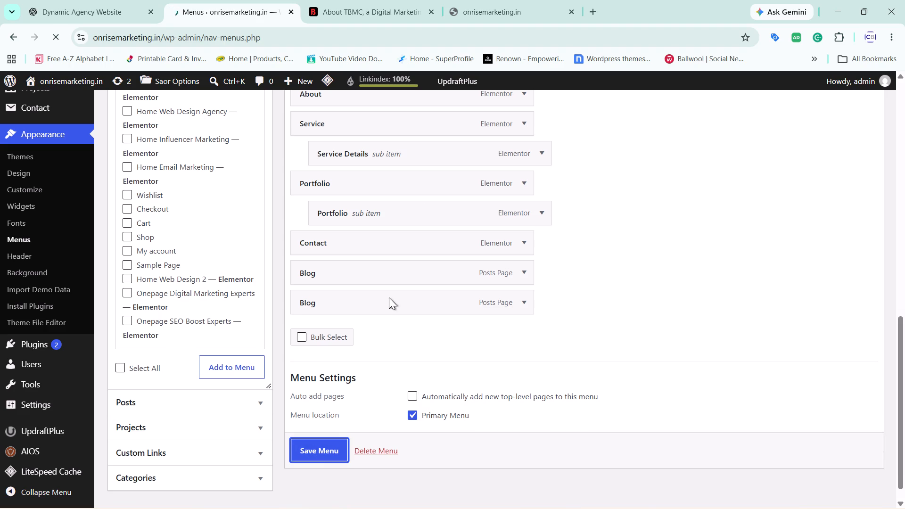
Reload the live onrisemarketing.in site and compare its header navigation with the Bengaluru reference and the Primary Menu structure.
click(530, 0)
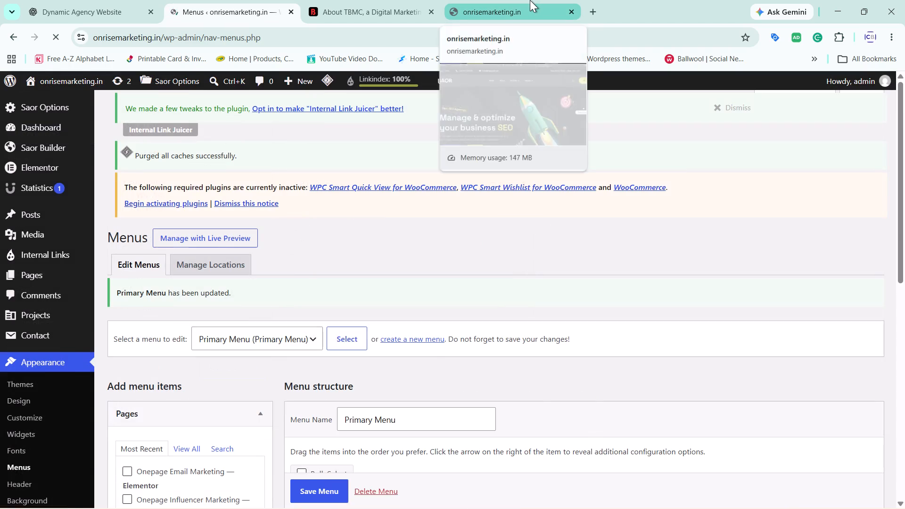
click(59, 39)
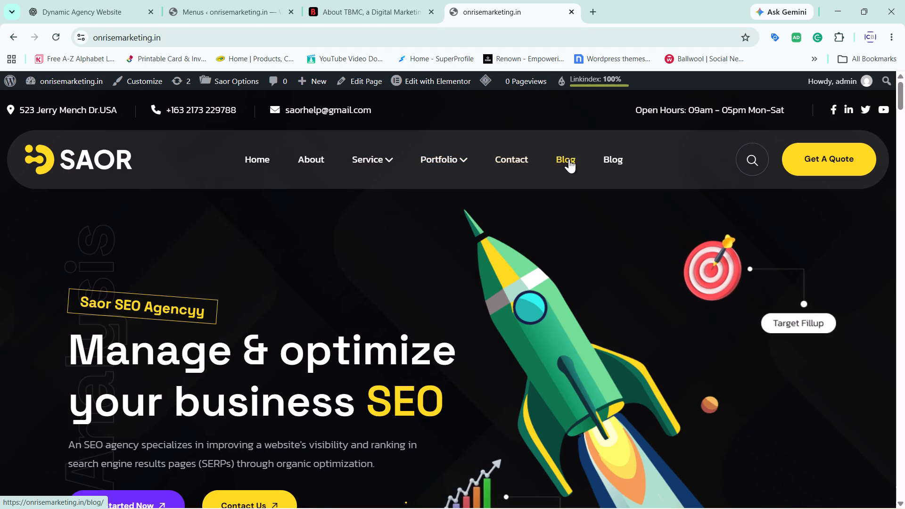
click(364, 0)
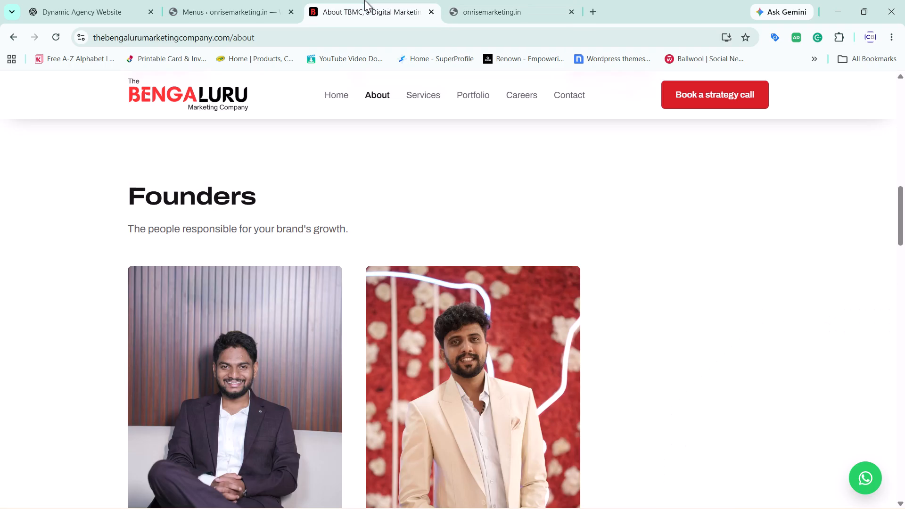
click(237, 0)
scroll(423, 390, down, 5)
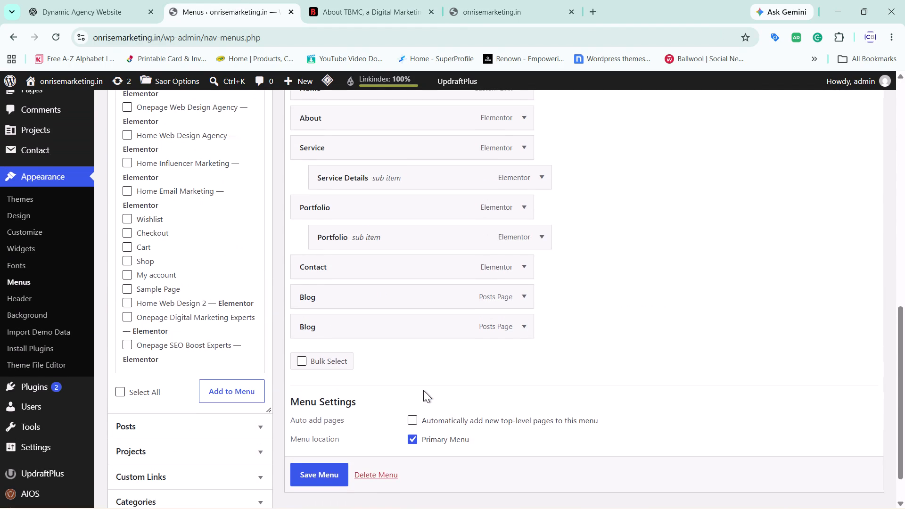
Open the first Blog link in the live onrisemarketing.in site's header navigation.
click(532, 0)
click(563, 159)
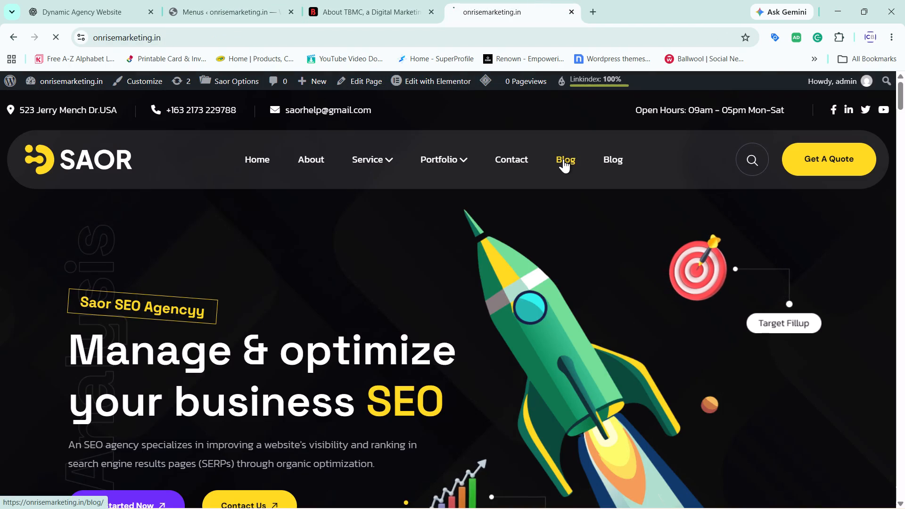
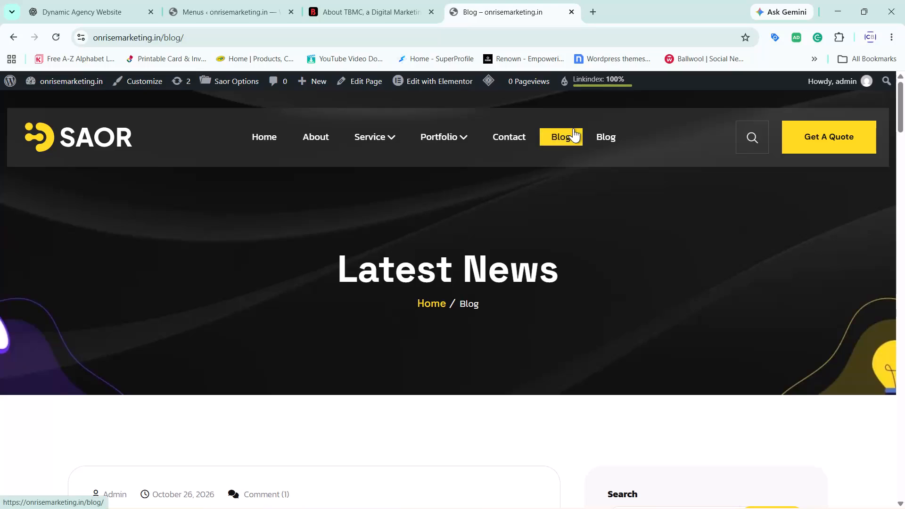
Open each of the two Blog links in the live header navigation and compare the pages they lead to.
scroll(543, 297, down, 6)
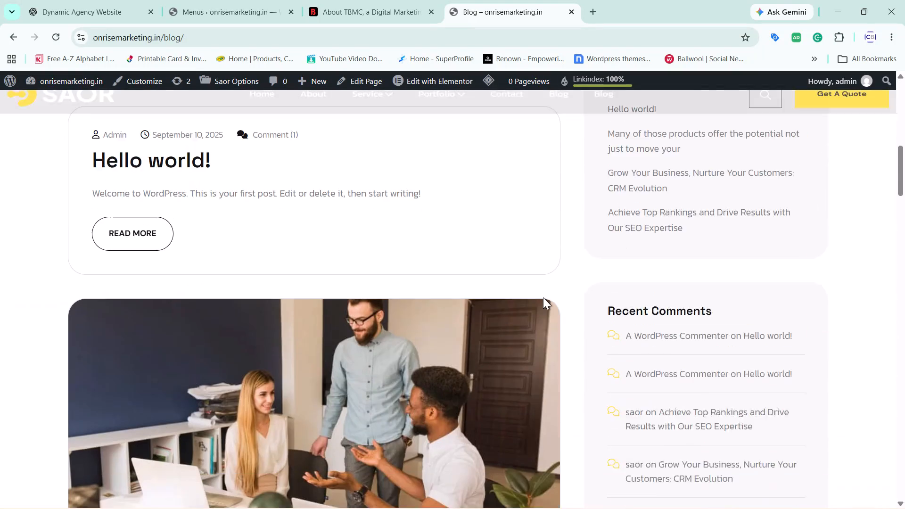
scroll(543, 297, down, 4)
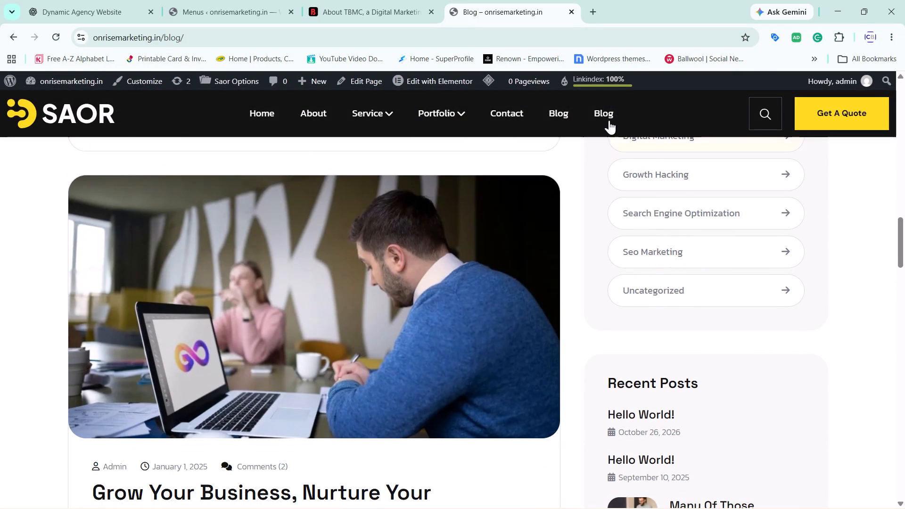
click(606, 112)
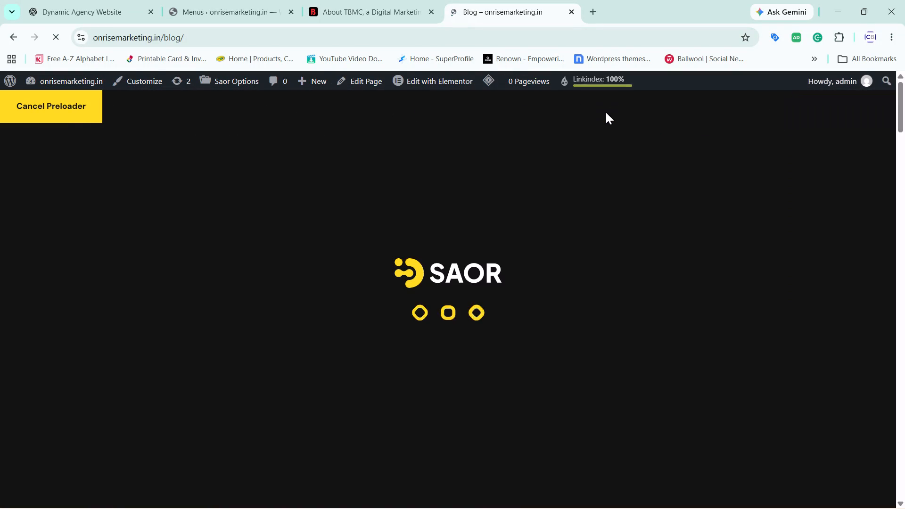
scroll(593, 164, down, 5)
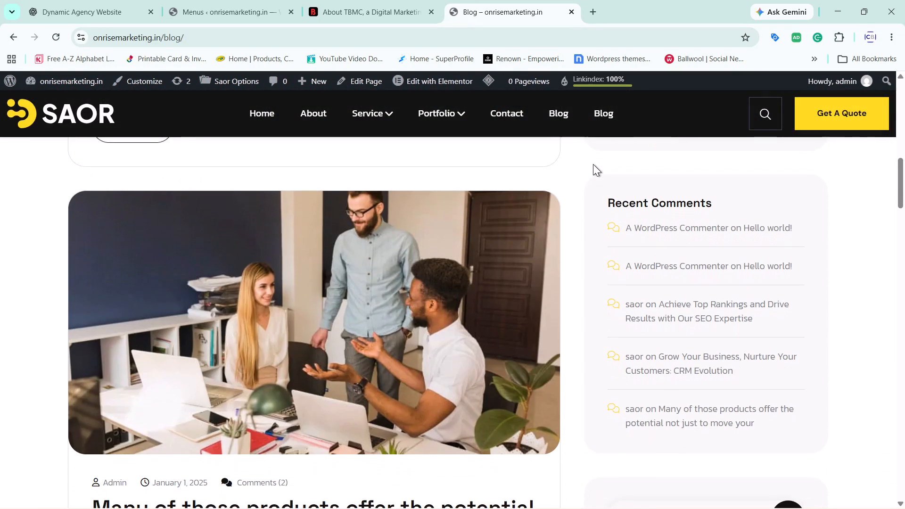
scroll(593, 164, up, 1)
scroll(593, 164, down, 6)
scroll(593, 164, up, 7)
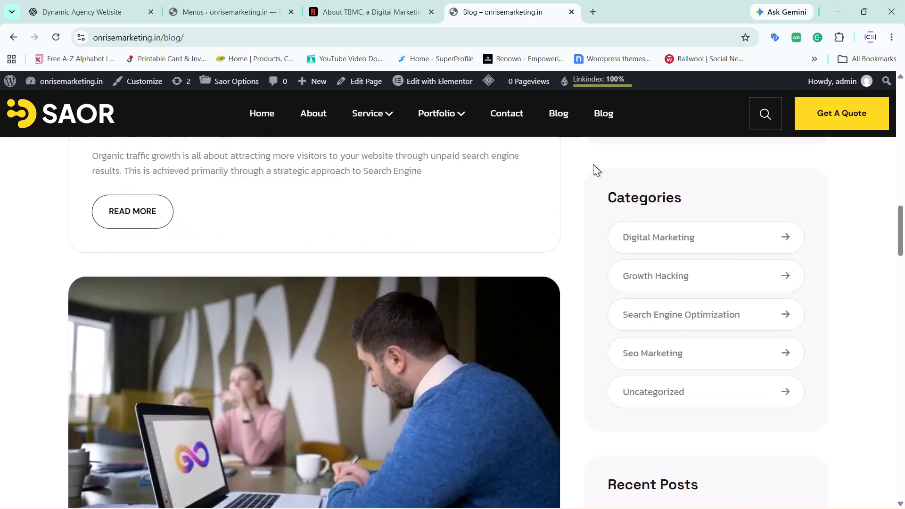
click(562, 106)
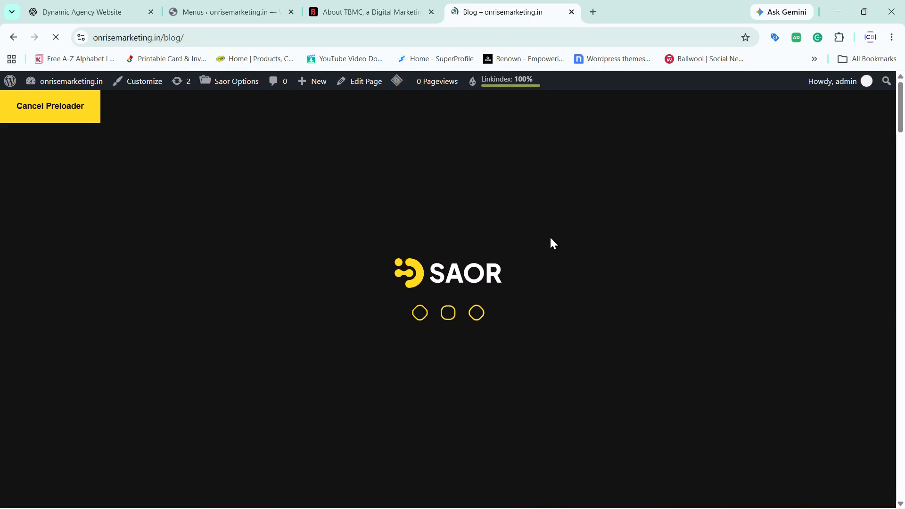
scroll(550, 237, down, 4)
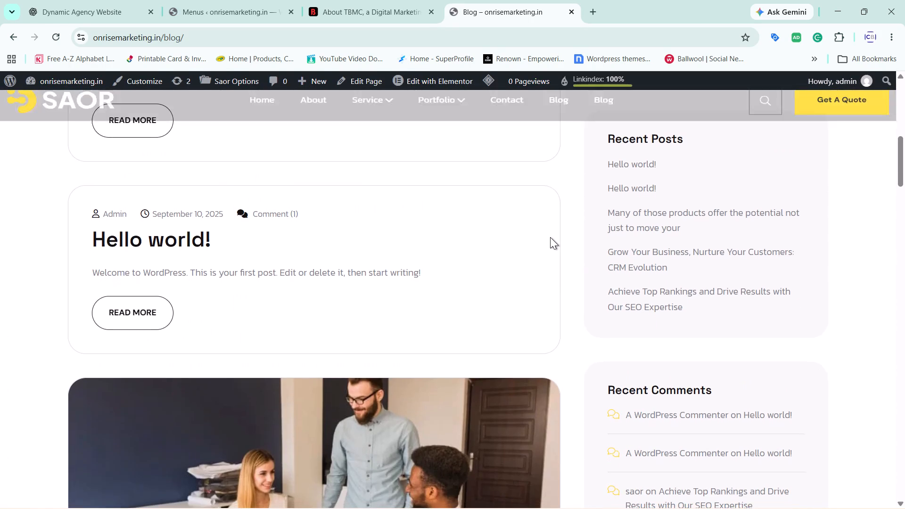
Remove the duplicate Blog item at the end of the Primary Menu structure and save the menu.
click(272, 0)
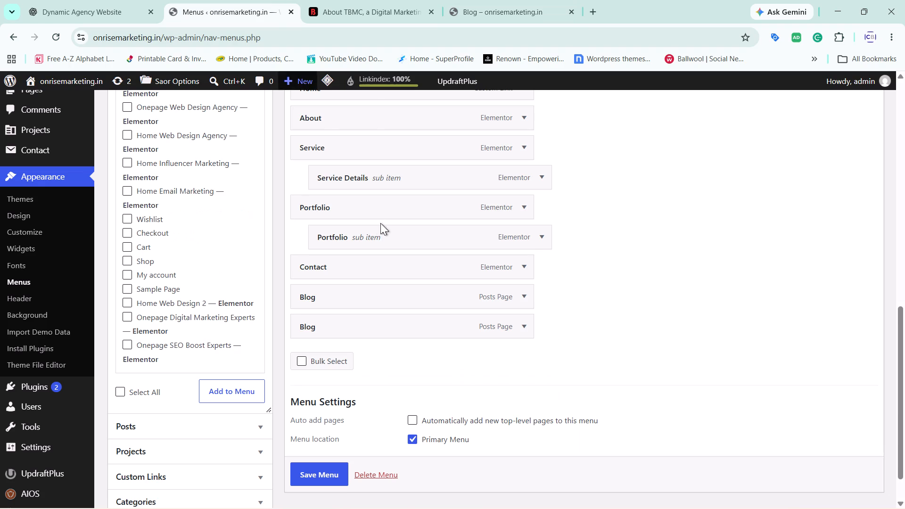
click(522, 326)
scroll(452, 358, down, 1)
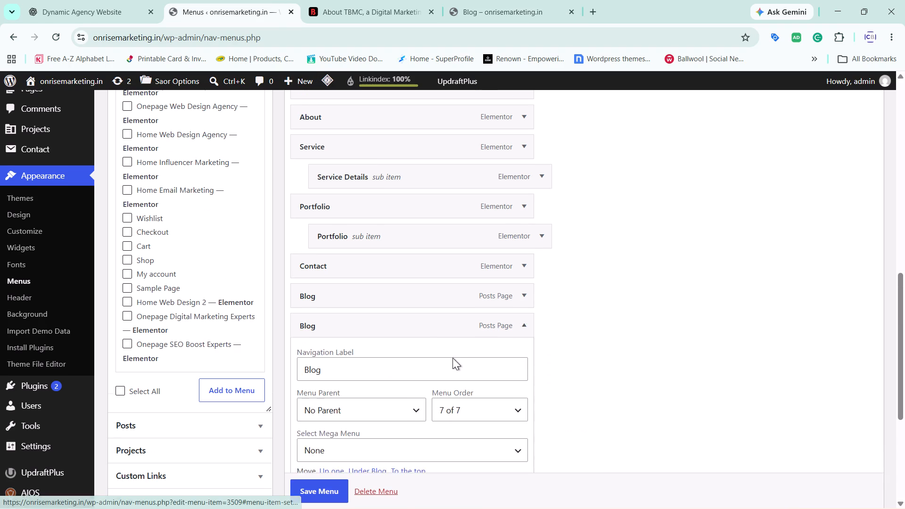
scroll(452, 358, down, 1)
click(313, 393)
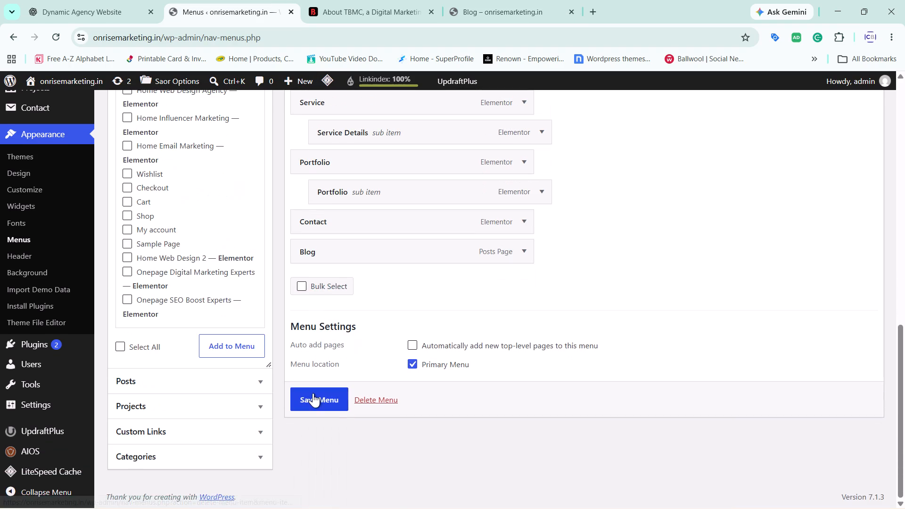
scroll(313, 393, up, 3)
scroll(313, 393, down, 2)
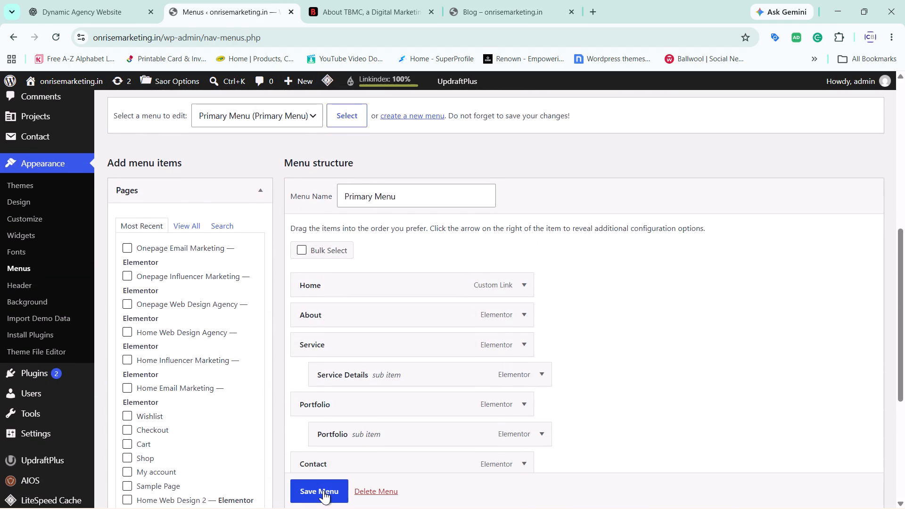
click(324, 492)
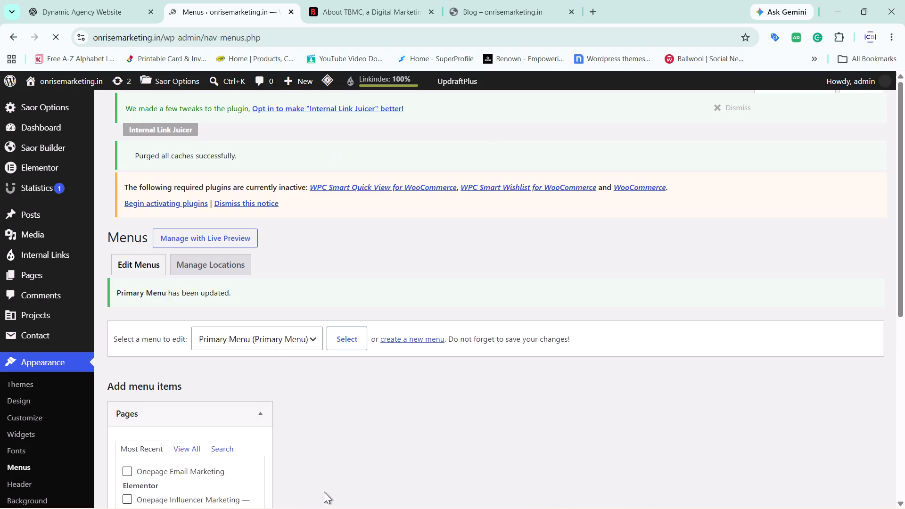
Open the live onrisemarketing.in home page and check its header navigation and page sections.
click(486, 10)
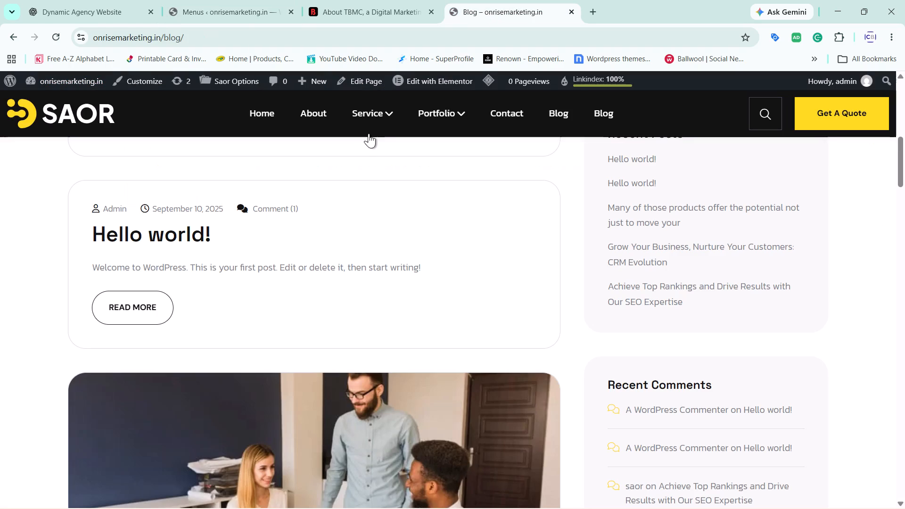
click(270, 102)
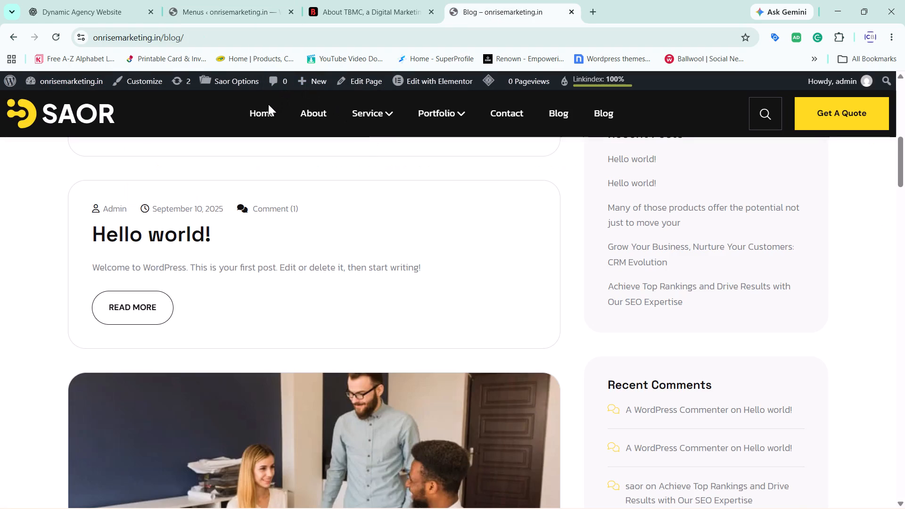
click(268, 104)
click(267, 106)
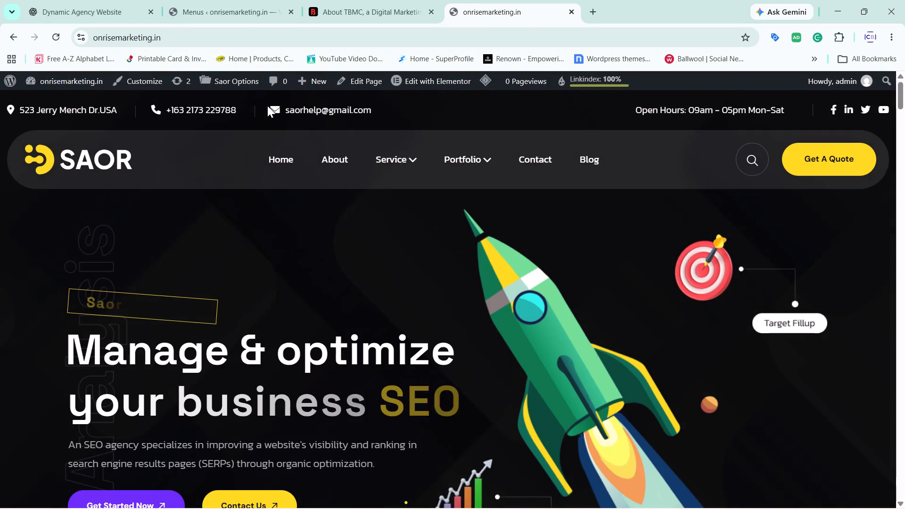
scroll(267, 106, down, 4)
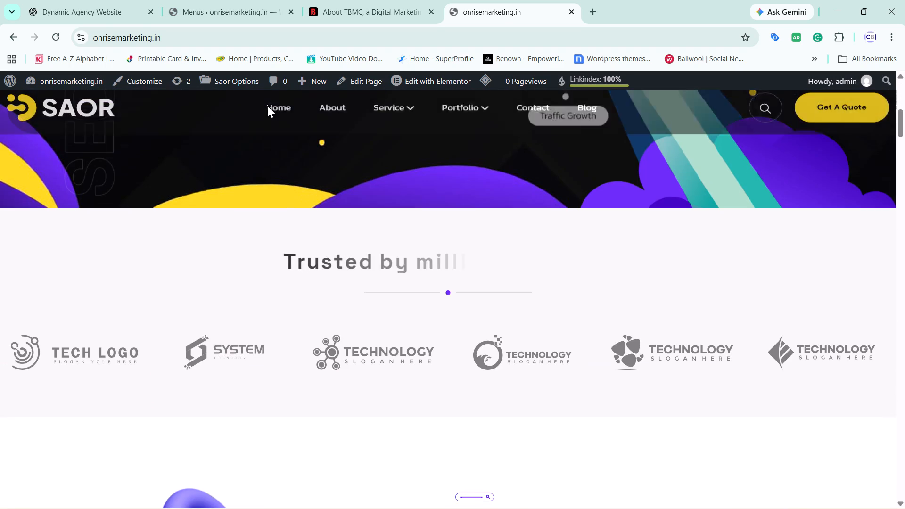
scroll(270, 215, down, 2)
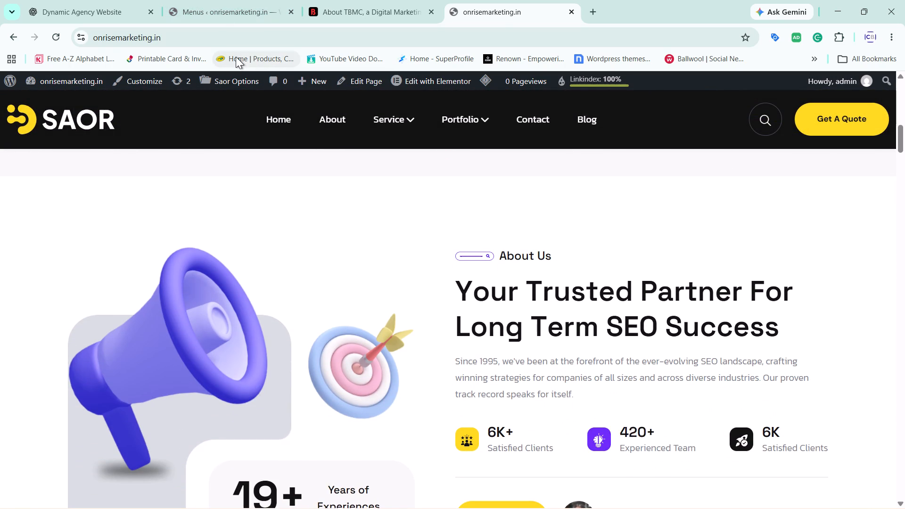
scroll(290, 283, down, 5)
scroll(290, 283, up, 5)
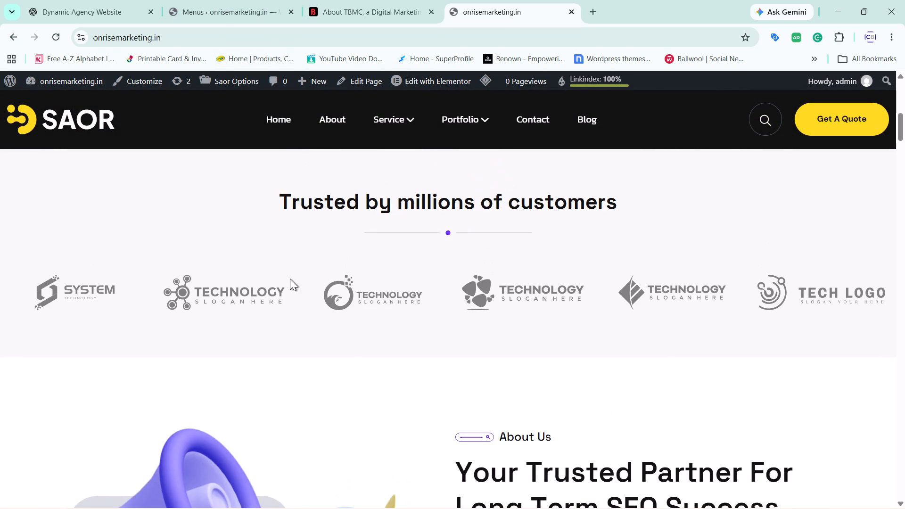
scroll(296, 334, up, 8)
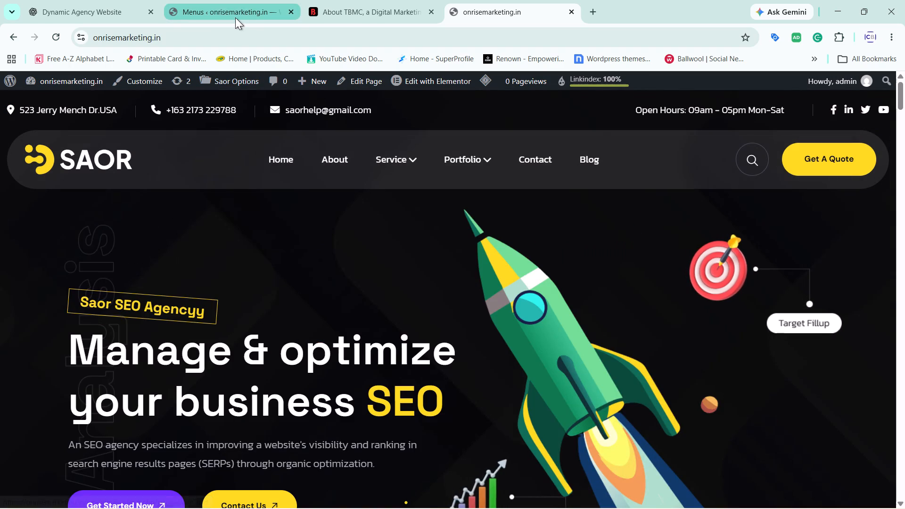
Run a new UpdraftPlus backup including the database and files, allowing it to be deleted only manually.
click(209, 6)
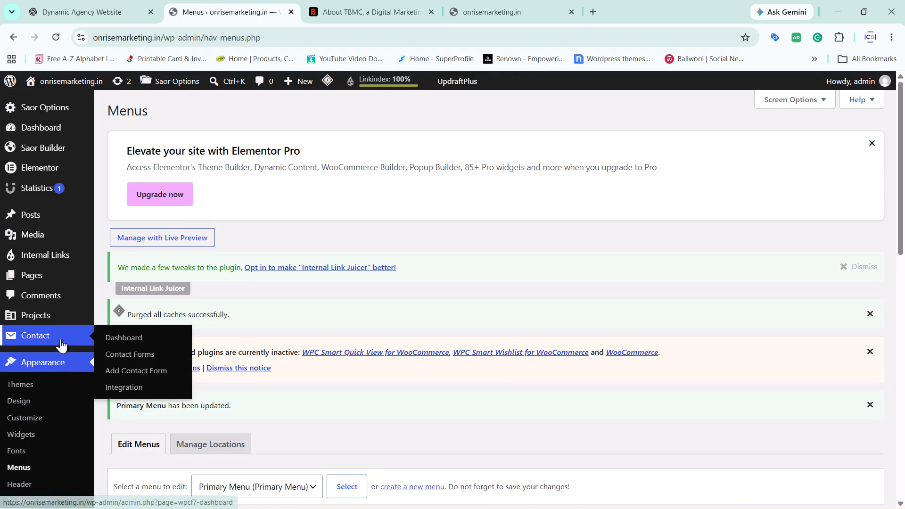
scroll(60, 339, down, 2)
scroll(47, 408, down, 1)
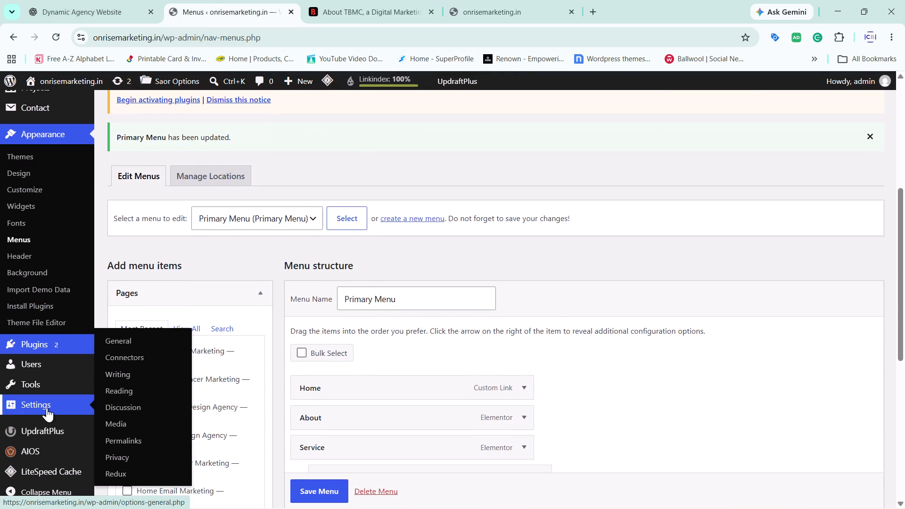
click(48, 436)
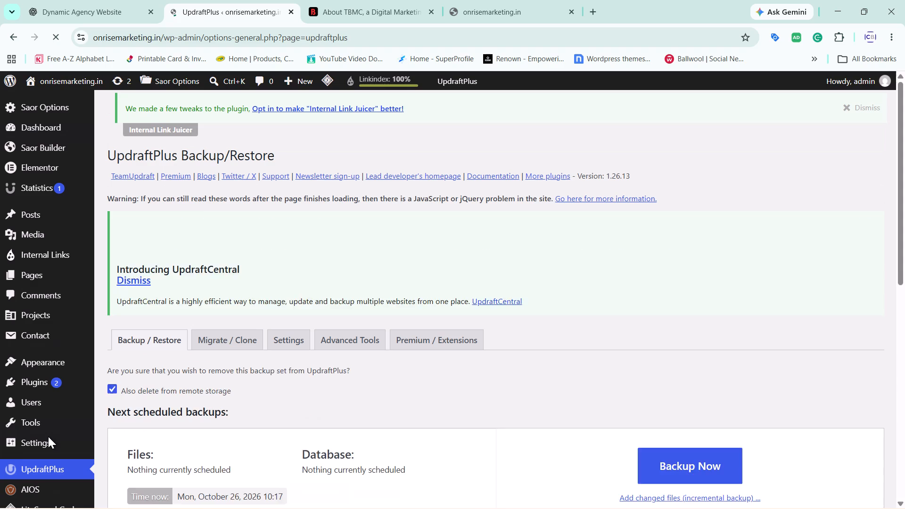
scroll(333, 373, down, 3)
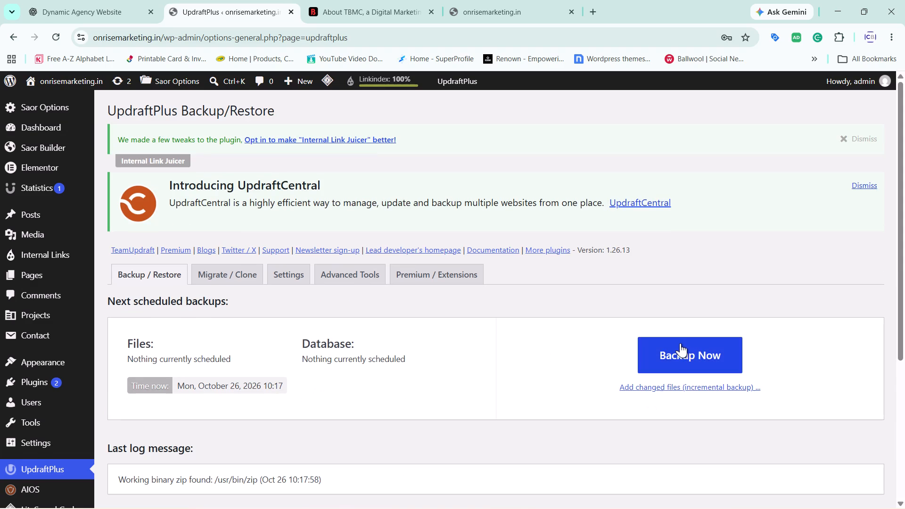
scroll(680, 343, down, 5)
scroll(679, 361, up, 1)
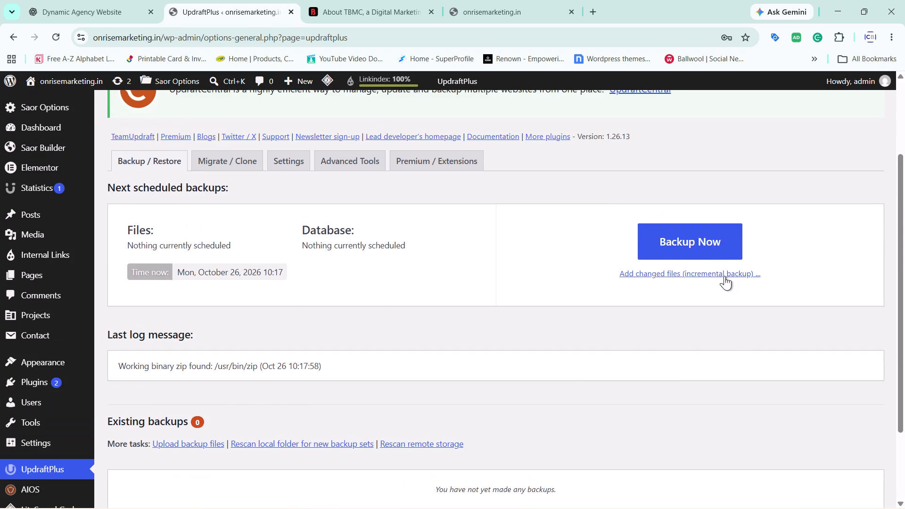
click(708, 258)
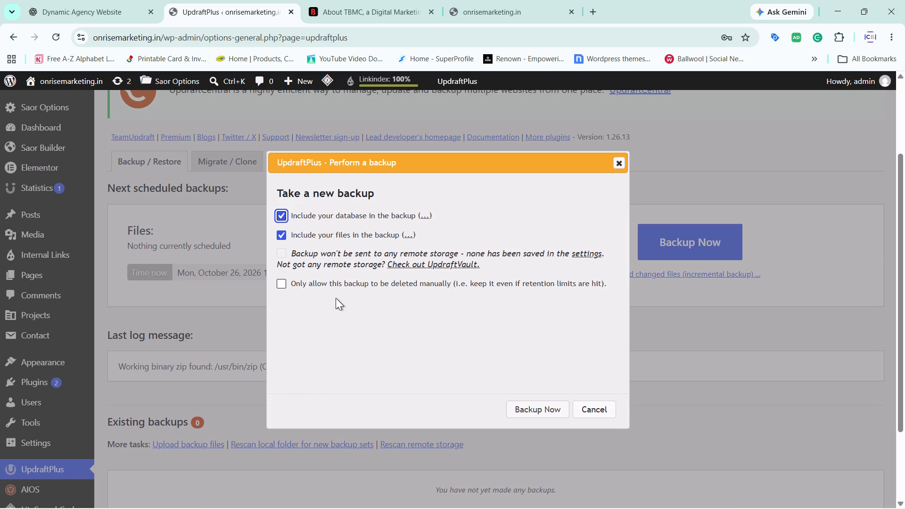
click(277, 281)
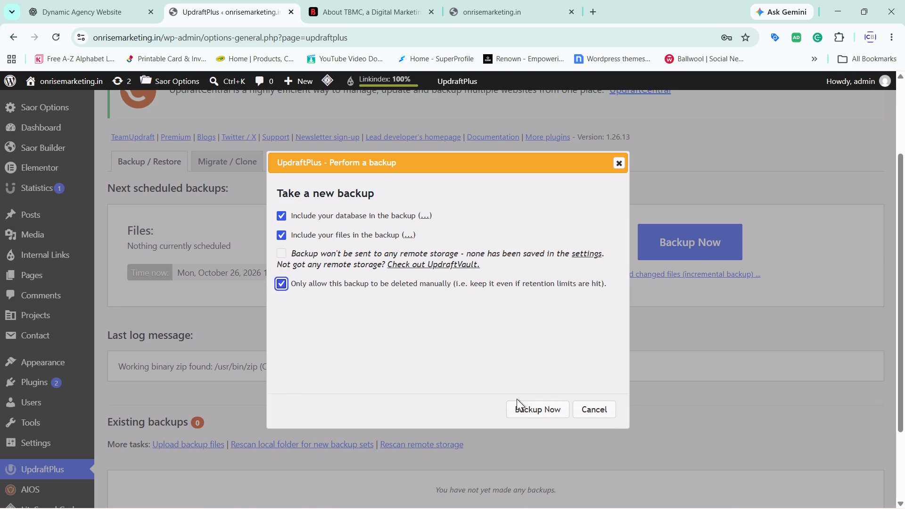
click(530, 406)
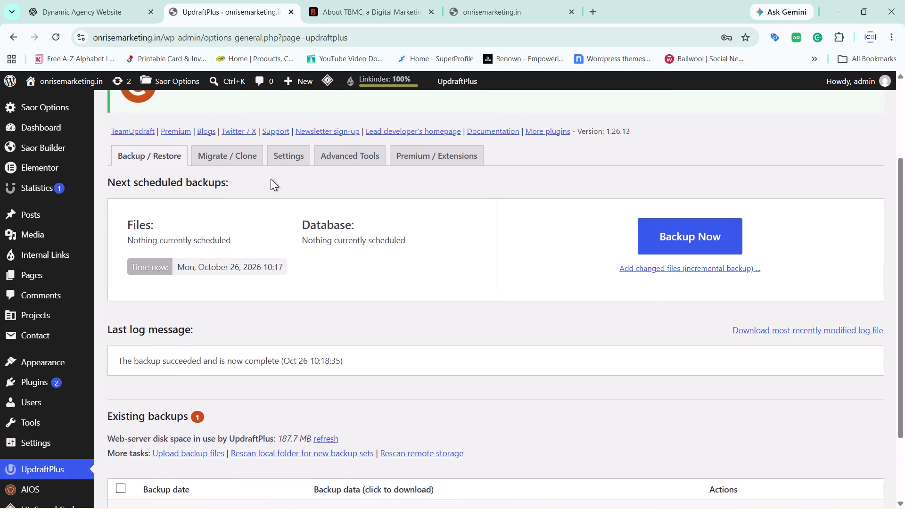
Review UpdraftPlus's migration and cloning options, backup schedule and remote storage settings, advanced tools and premium extensions.
click(237, 146)
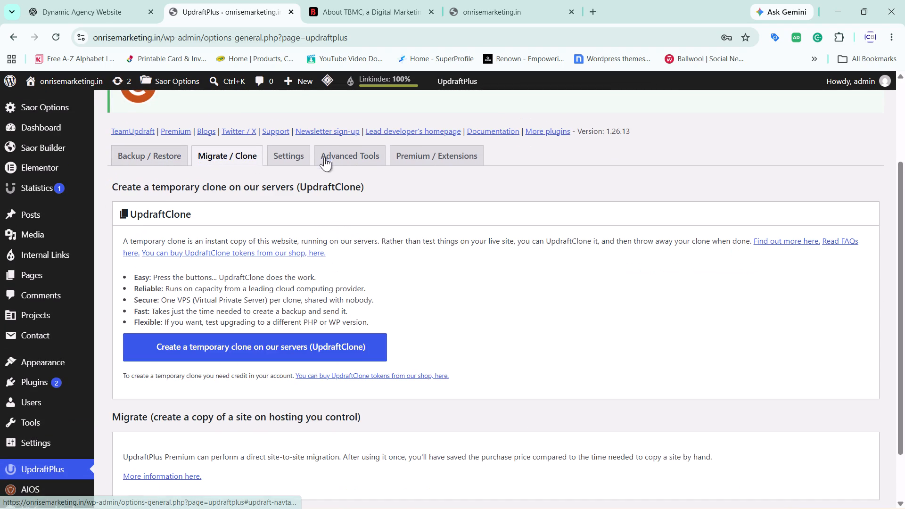
click(294, 151)
scroll(294, 151, down, 1)
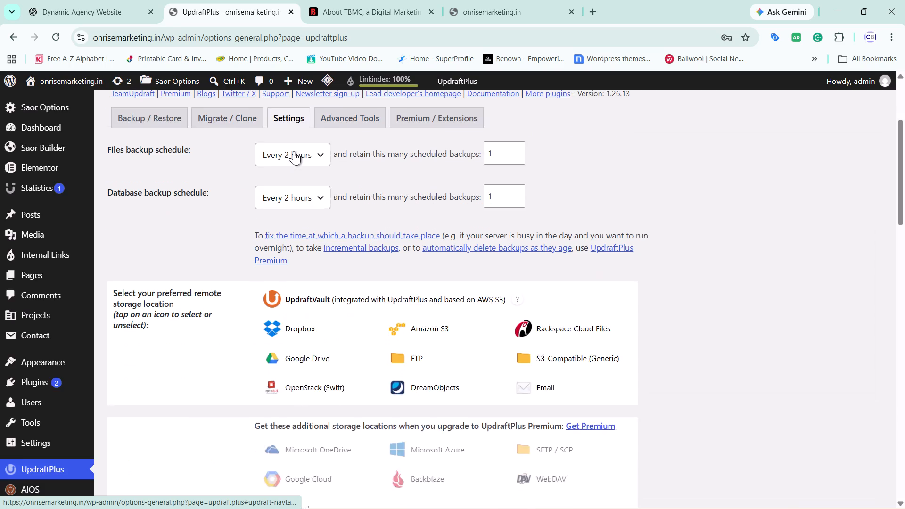
scroll(294, 151, down, 2)
scroll(294, 151, up, 3)
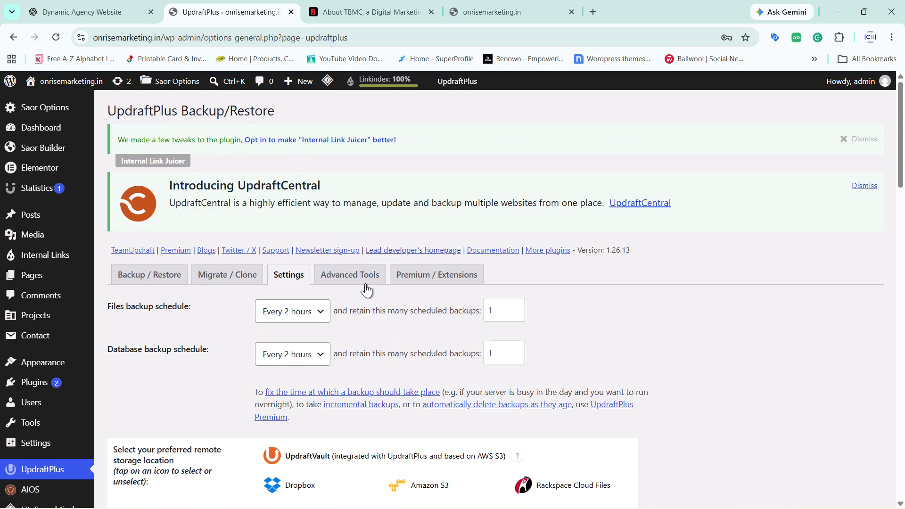
click(365, 284)
click(436, 272)
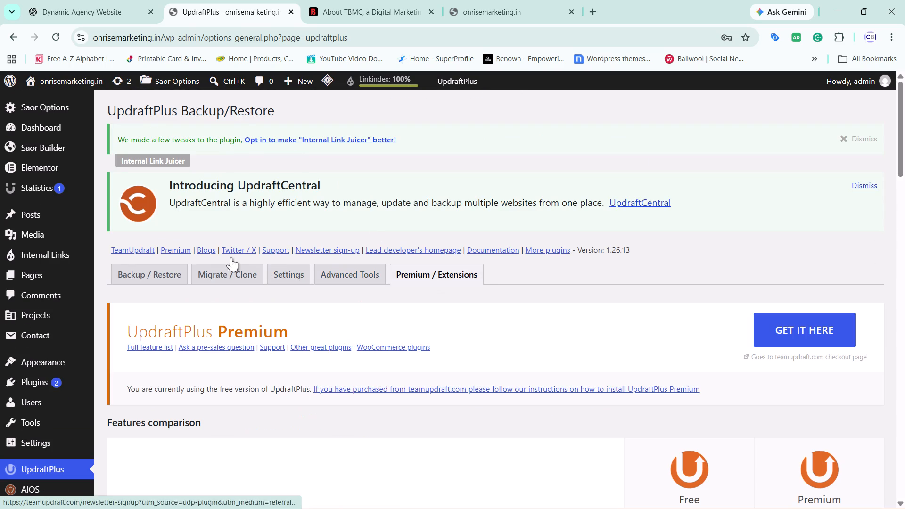
Prepare the database, plugins and themes archives of the Oct 26, 2026 10:18 backup for download.
click(168, 280)
scroll(168, 280, down, 5)
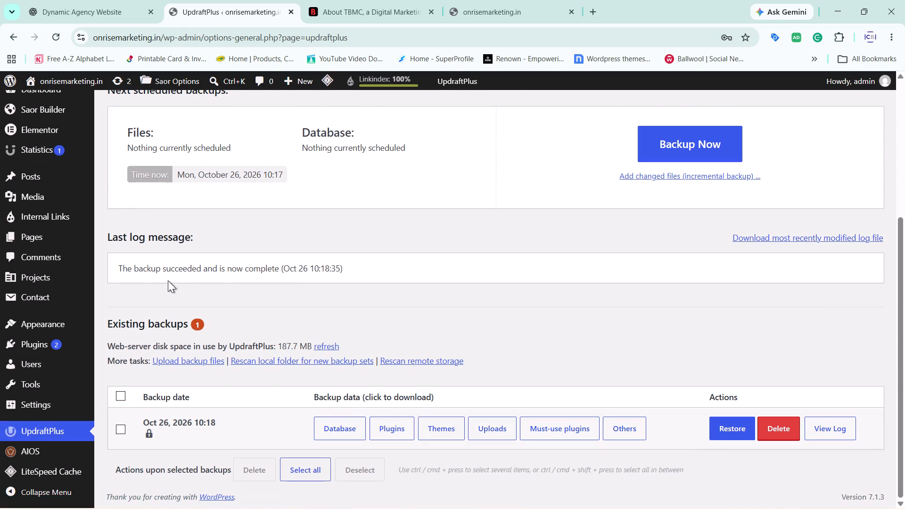
scroll(359, 380, down, 3)
scroll(563, 394, down, 1)
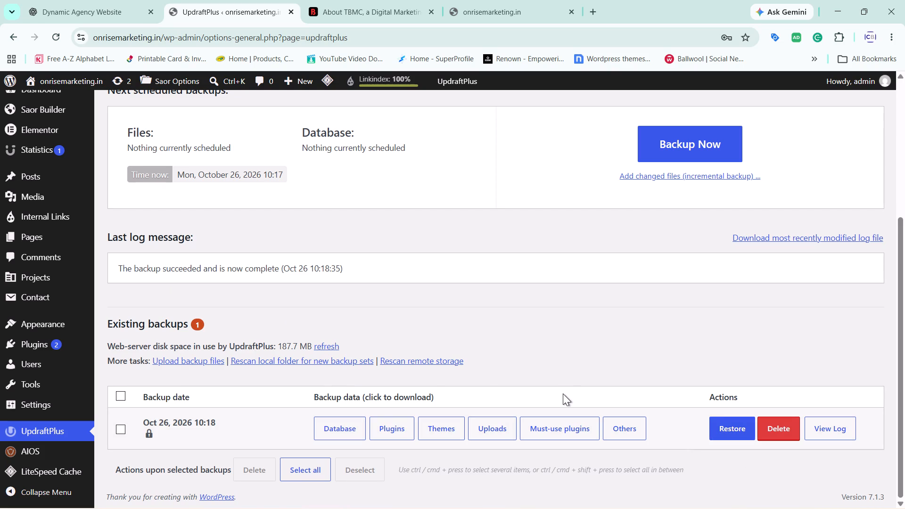
click(358, 420)
scroll(358, 420, down, 3)
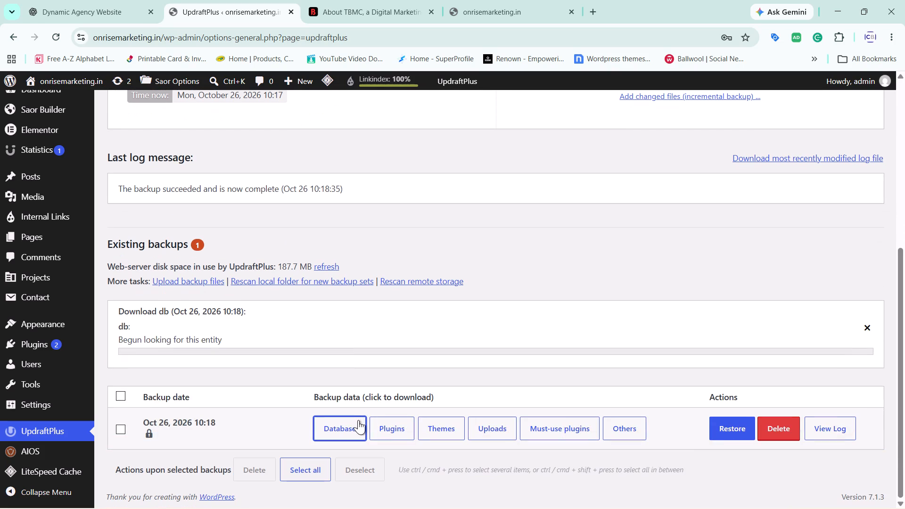
scroll(358, 420, down, 2)
click(384, 426)
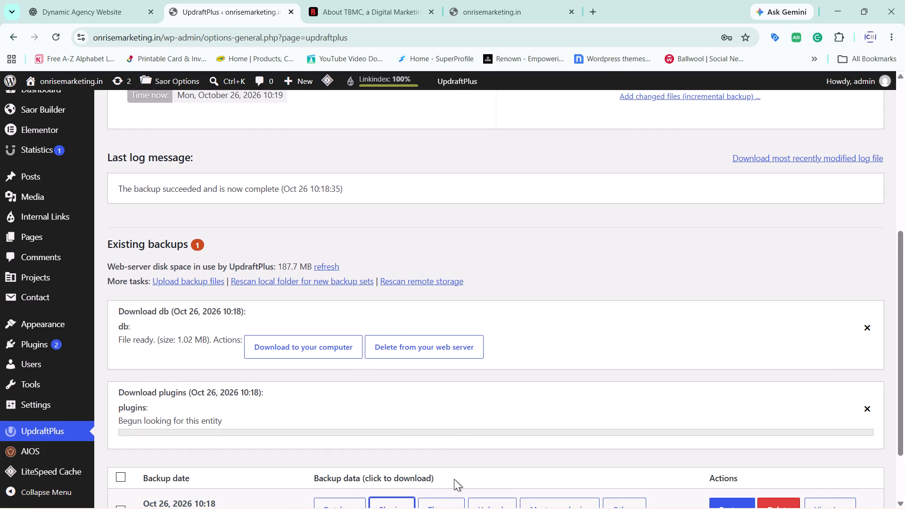
scroll(454, 479, down, 2)
click(441, 437)
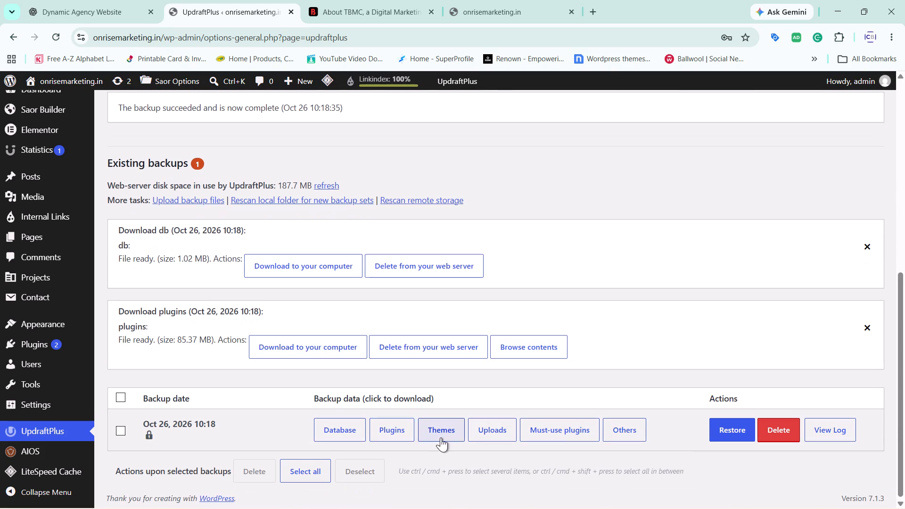
Prepare the uploads, must-use plugins and others archives of the same existing backup for download.
scroll(500, 488, down, 1)
click(496, 427)
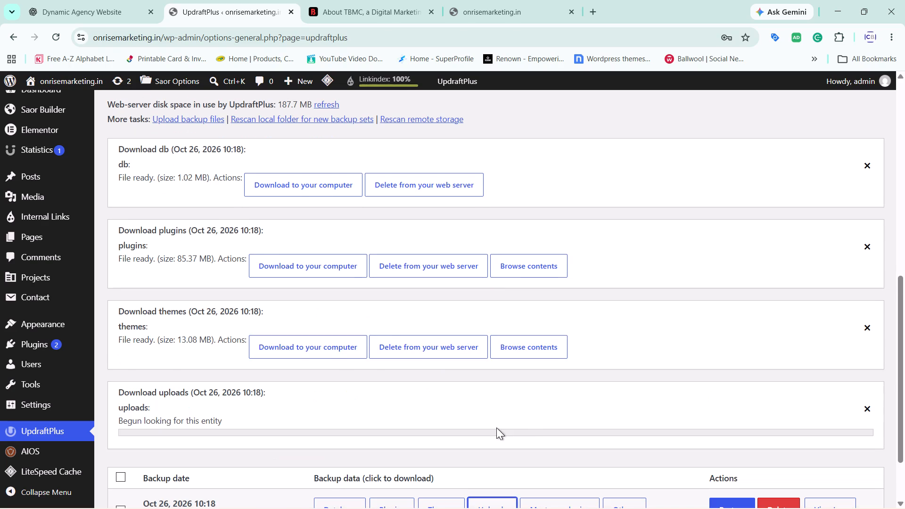
scroll(532, 429, down, 1)
click(554, 426)
scroll(554, 426, down, 2)
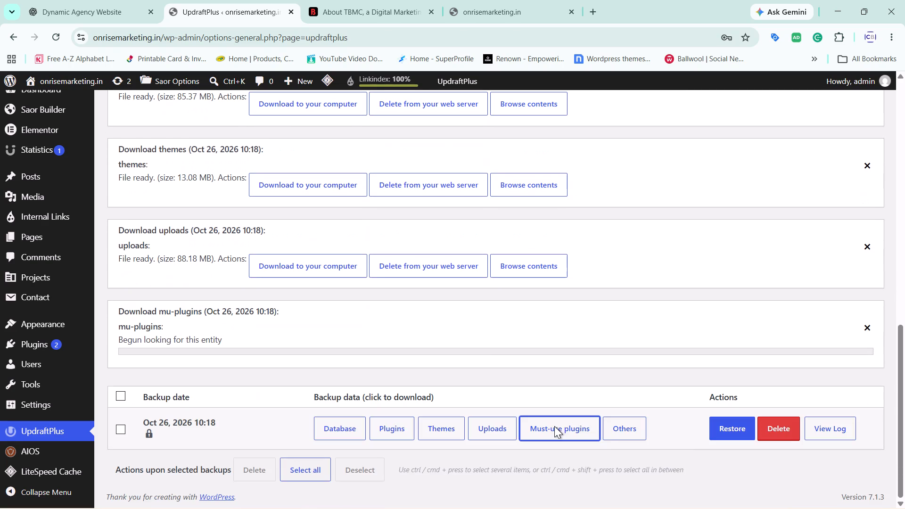
click(620, 427)
scroll(620, 427, down, 1)
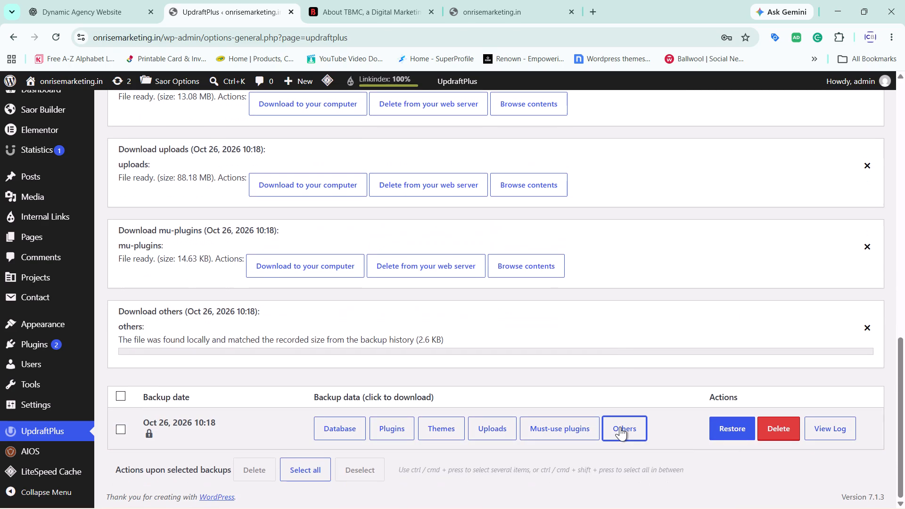
scroll(620, 427, up, 3)
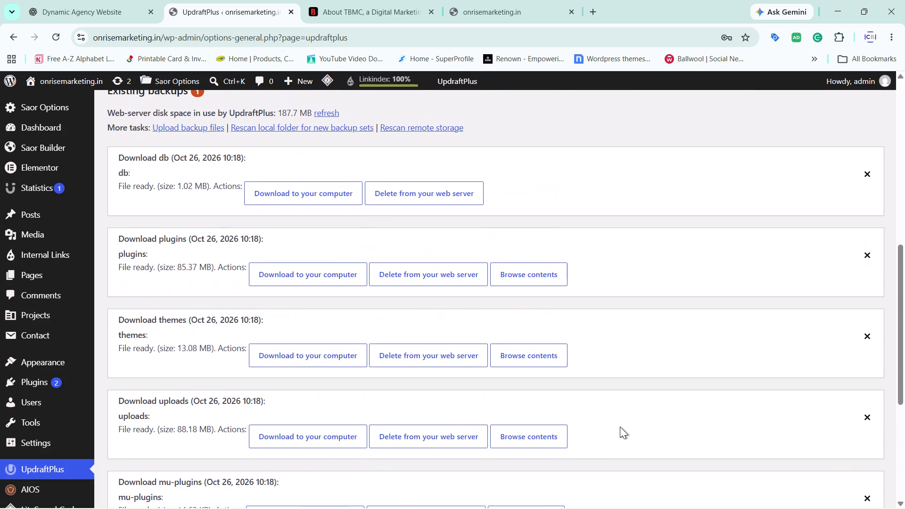
scroll(620, 427, up, 1)
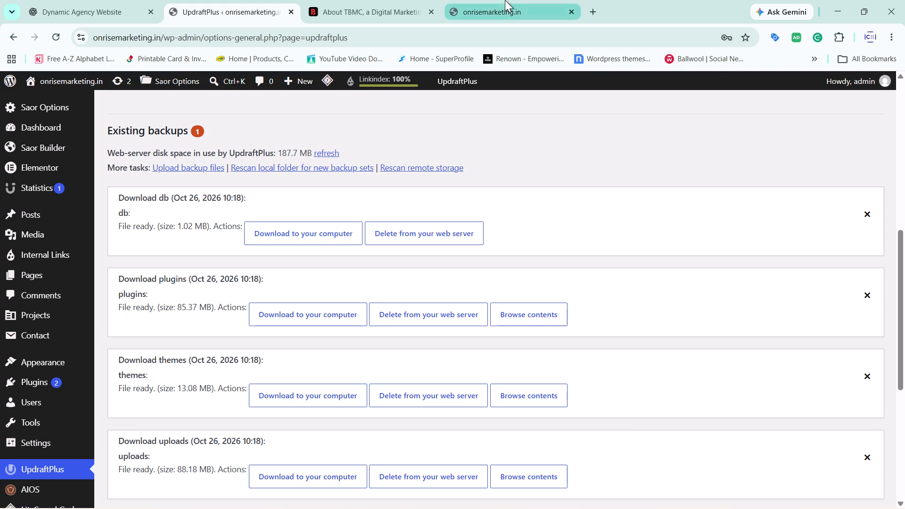
Return to the live onrisemarketing.in home page and check its hero section and header.
click(505, 0)
scroll(421, 258, down, 3)
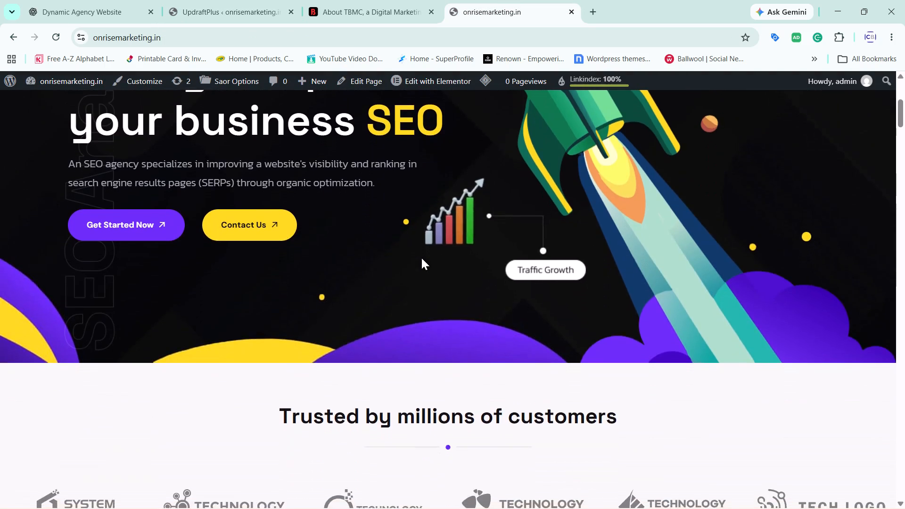
scroll(421, 258, up, 2)
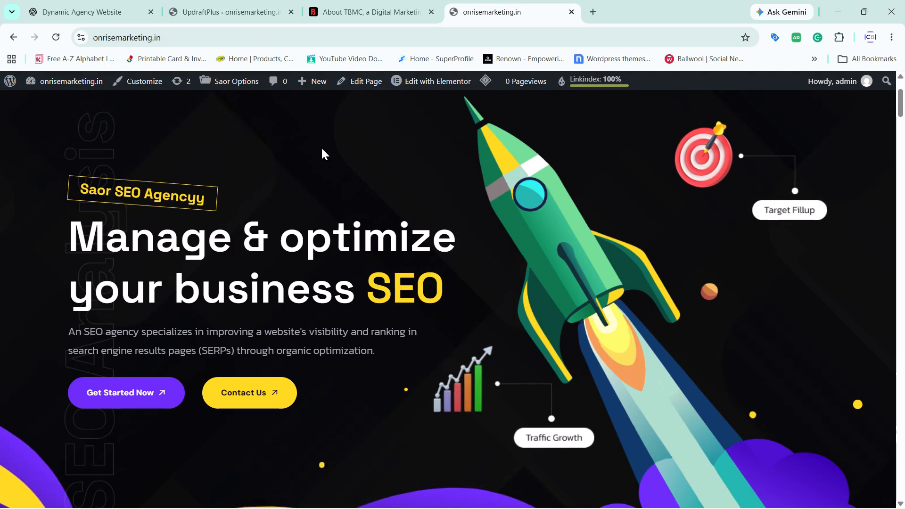
scroll(332, 243, up, 4)
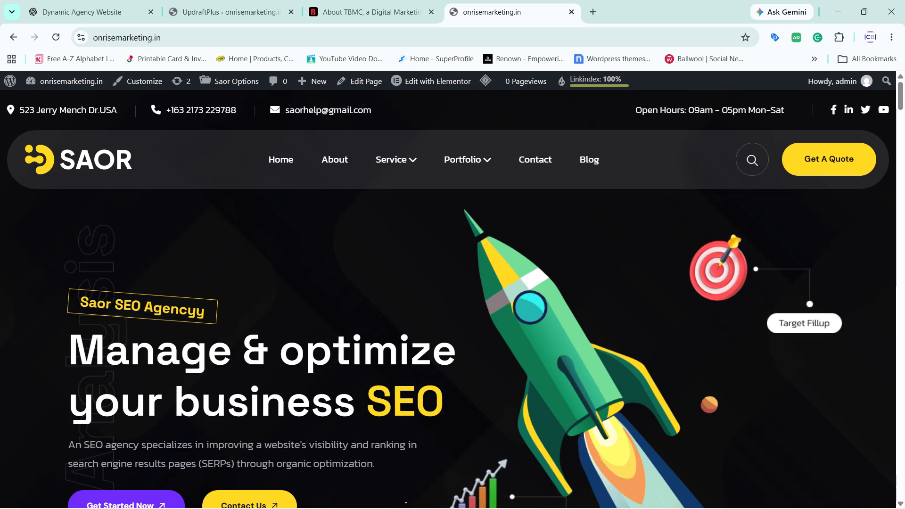